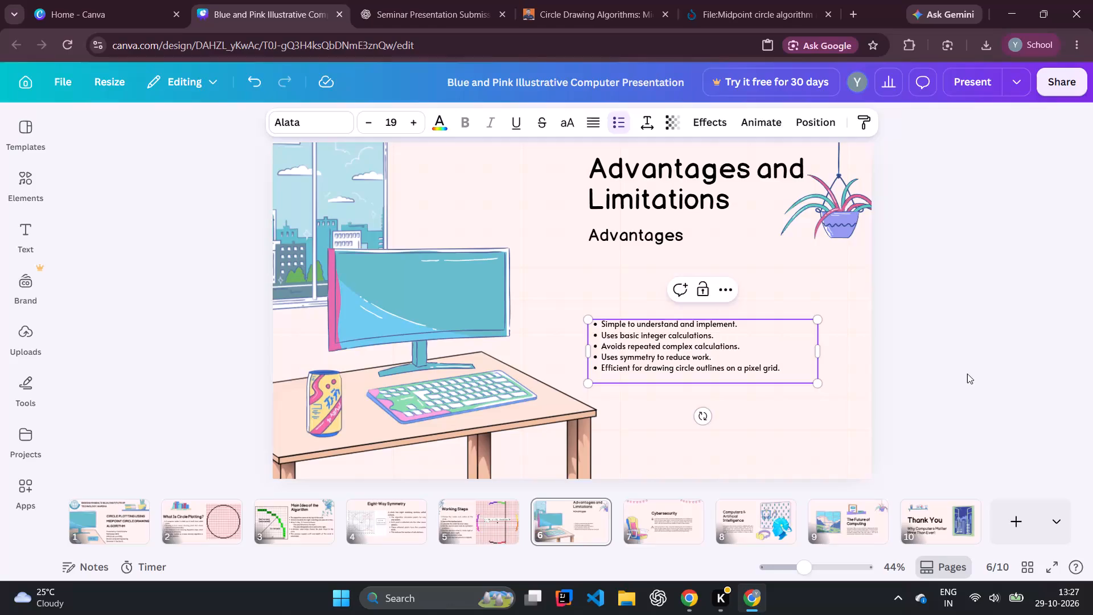
Move the bulleted advantages list up so it sits directly beneath the Advantages subheading.
{"action": "left_click", "coordinate": [971, 370]}
{"action": "left_click_drag", "start_coordinate": [661, 356], "coordinate": [662, 297]}
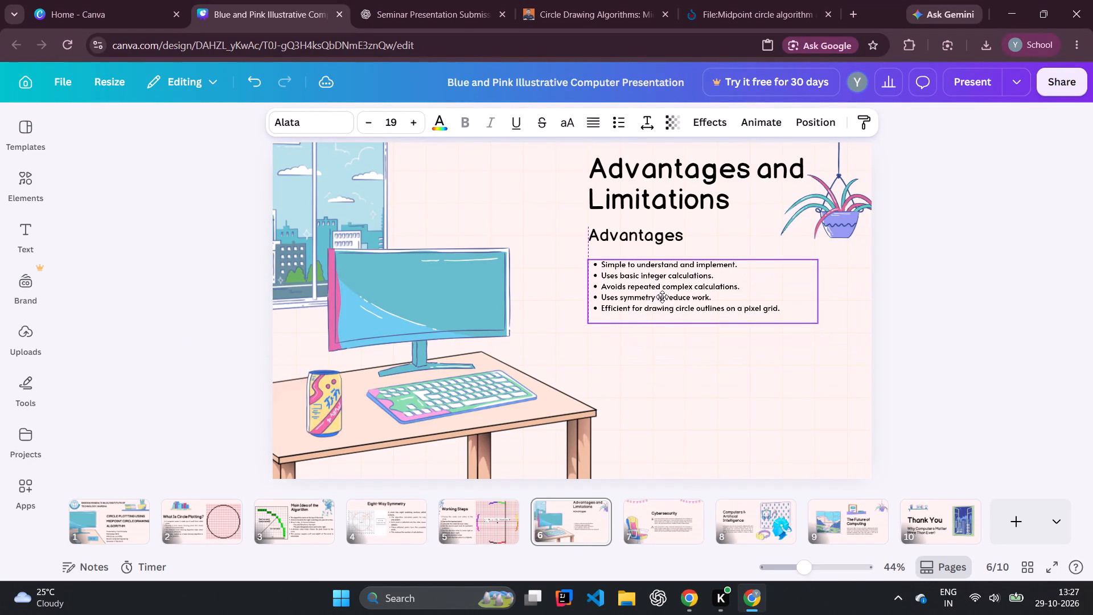
{"action": "left_click_drag", "start_coordinate": [662, 297], "coordinate": [658, 289]}
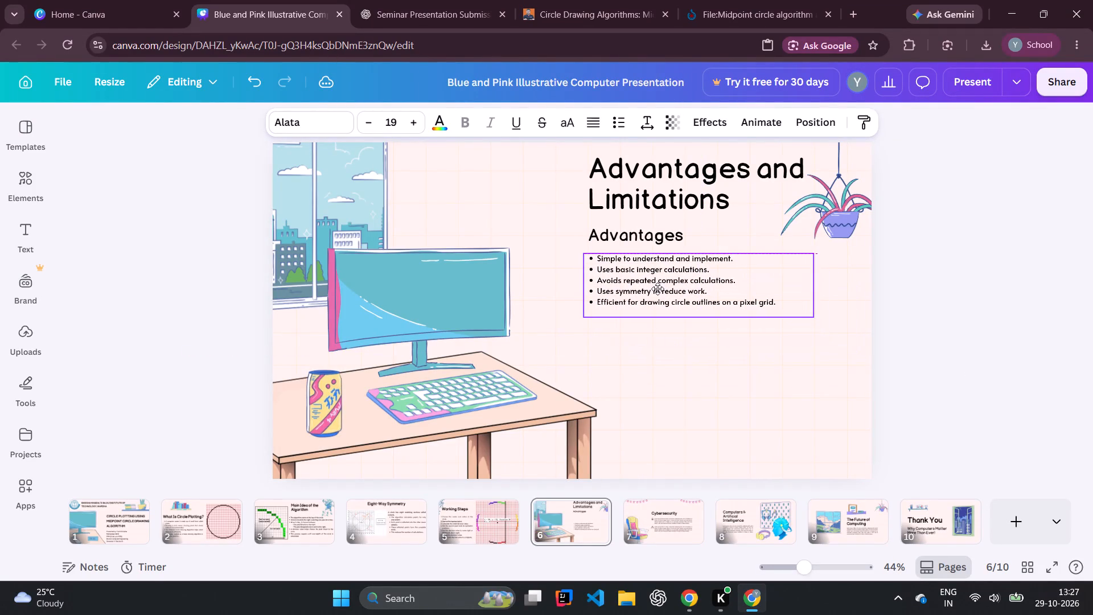
{"action": "left_click_drag", "start_coordinate": [658, 289], "coordinate": [658, 286]}
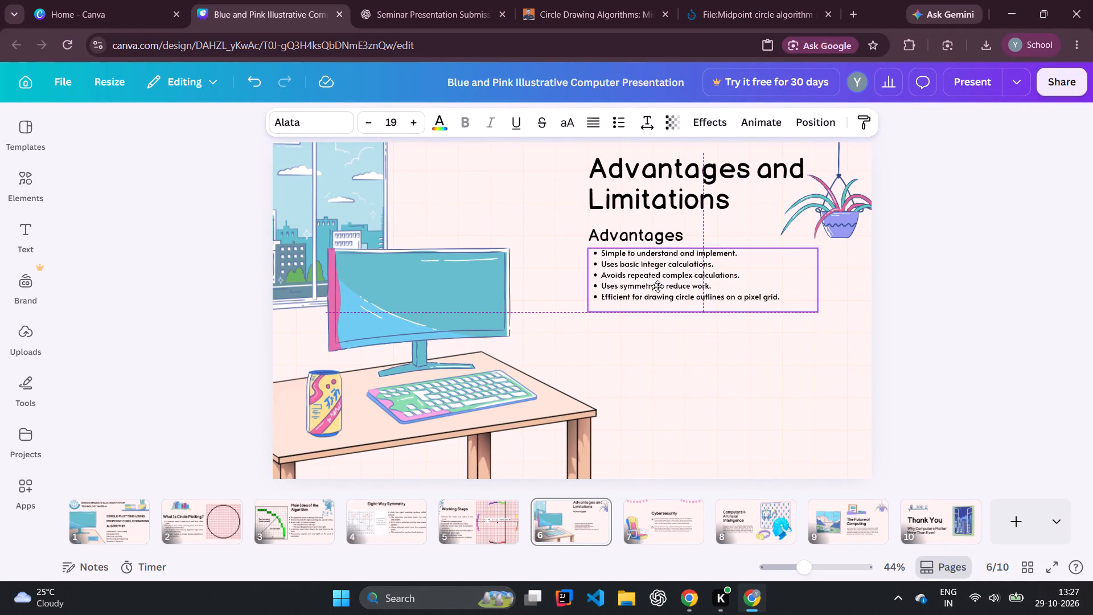
{"action": "left_click_drag", "start_coordinate": [658, 286], "coordinate": [656, 286]}
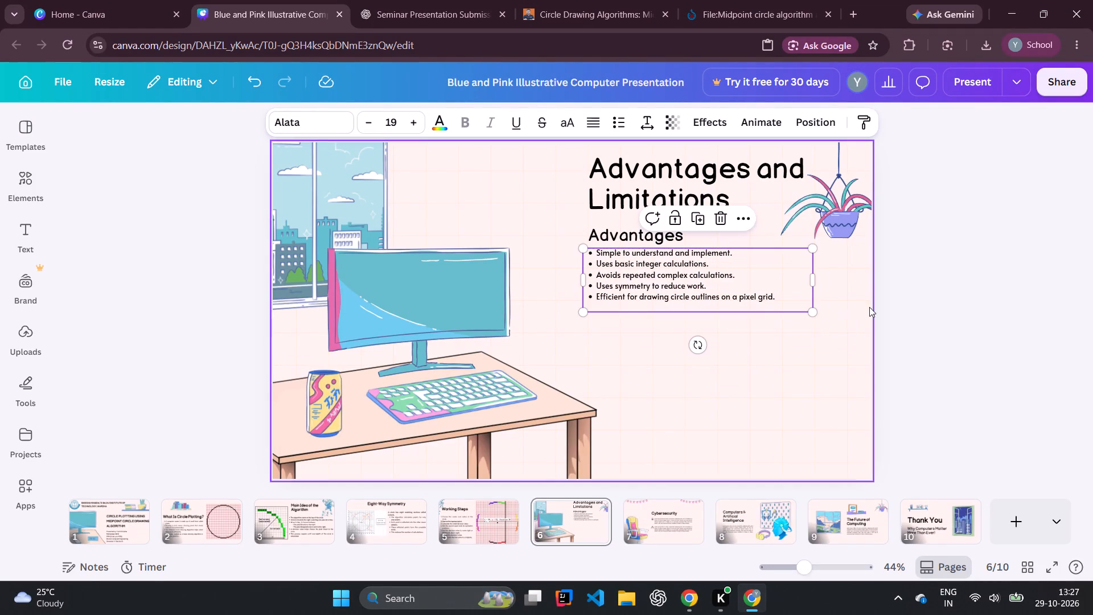
{"action": "left_click", "coordinate": [930, 313]}
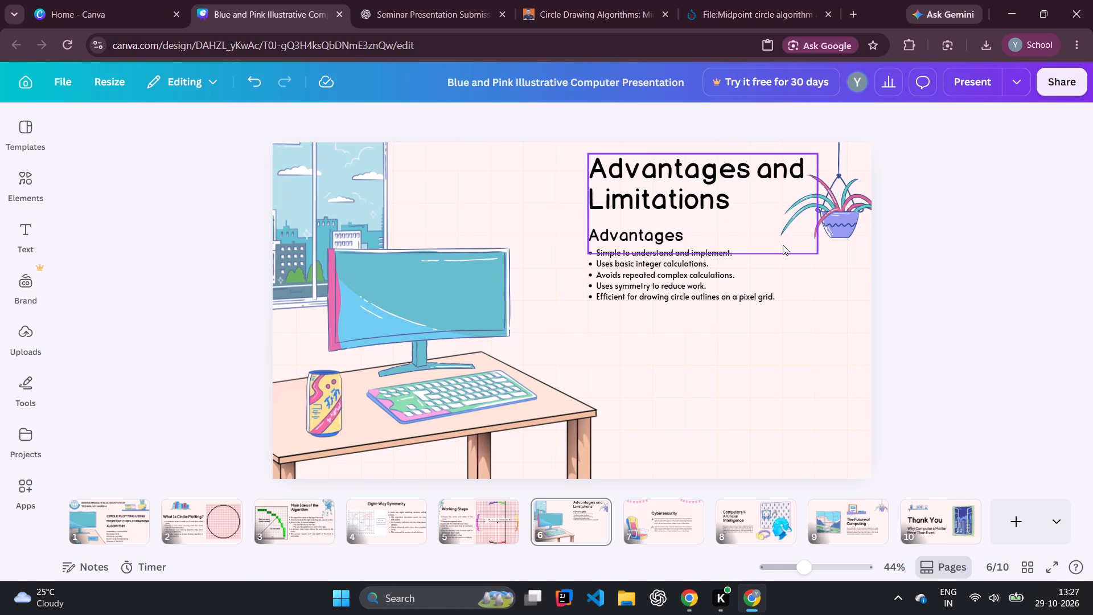
Nudge the Advantages subheading up slightly, keeping it aligned with the left edge of the slide title.
{"action": "left_click_drag", "start_coordinate": [665, 238], "coordinate": [691, 232]}
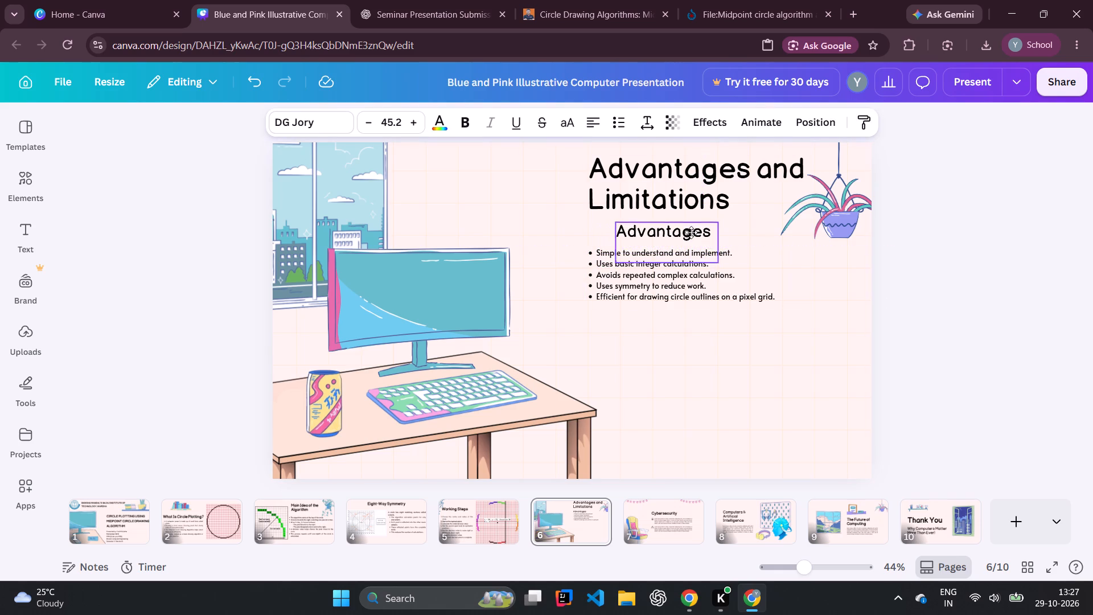
{"action": "left_click_drag", "start_coordinate": [691, 232], "coordinate": [663, 232]}
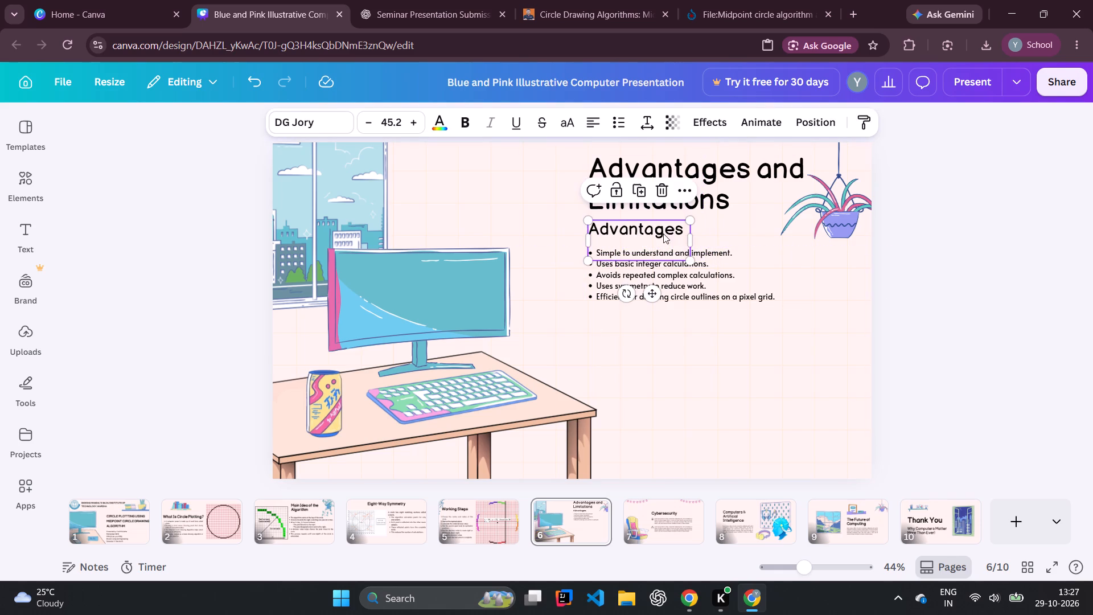
{"action": "left_click", "coordinate": [923, 277]}
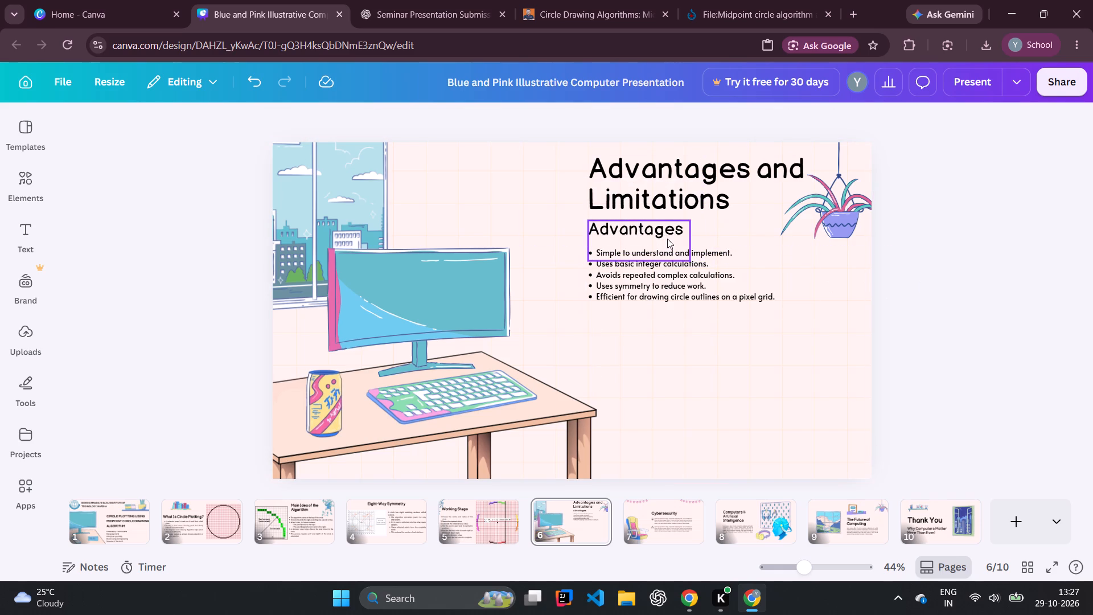
Duplicate the Advantages subheading and place the copy below the bulleted list, left-aligned with the original.
{"action": "left_click", "coordinate": [667, 239]}
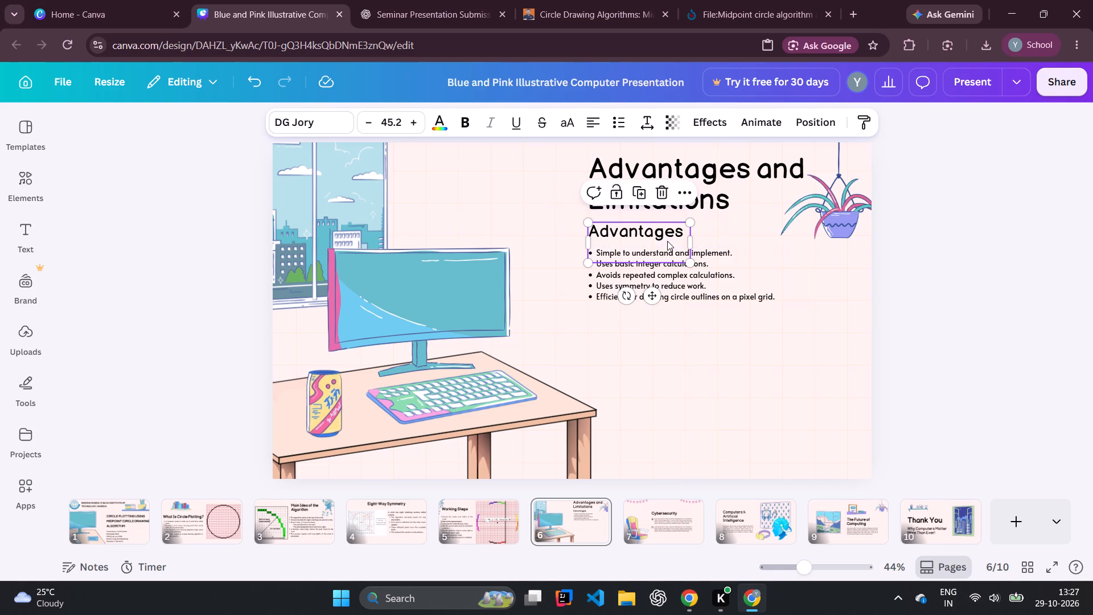
{"action": "left_click", "coordinate": [642, 199]}
{"action": "left_click_drag", "start_coordinate": [637, 315], "coordinate": [635, 332]}
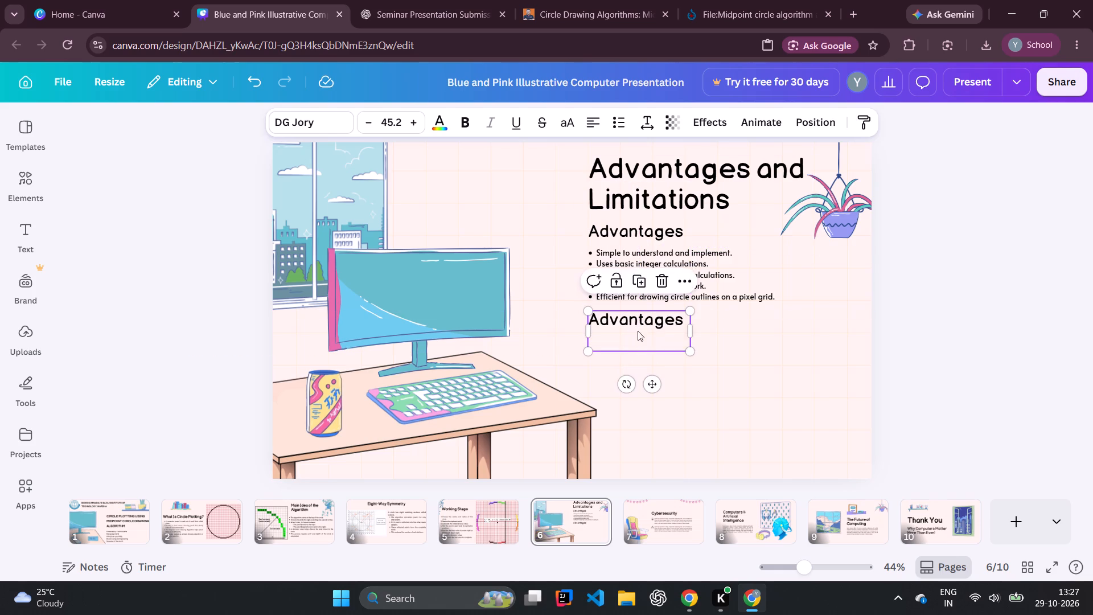
{"action": "left_click", "coordinate": [961, 346]}
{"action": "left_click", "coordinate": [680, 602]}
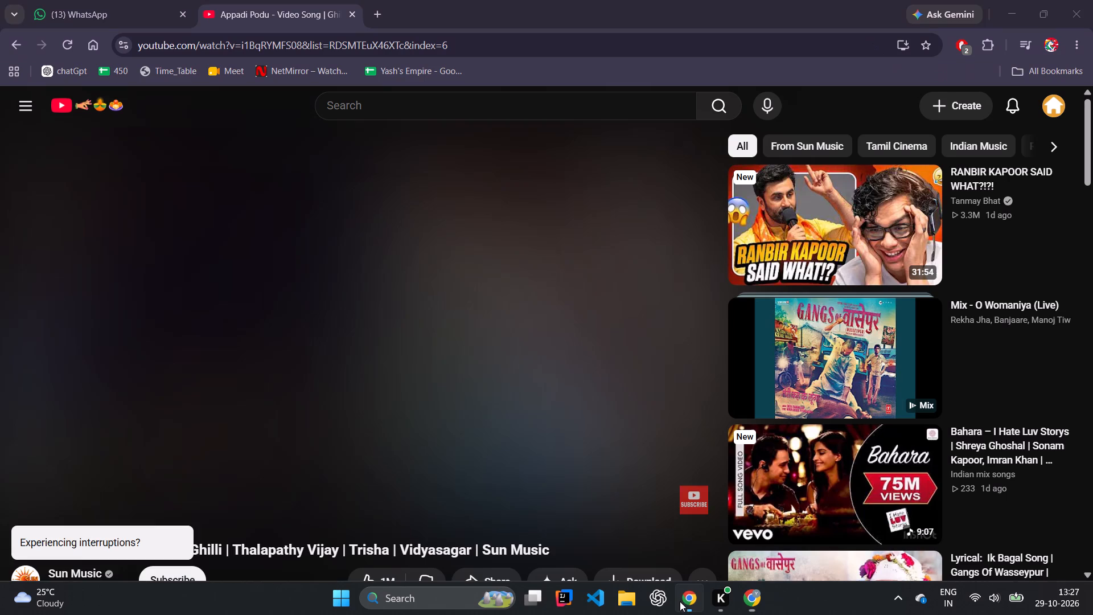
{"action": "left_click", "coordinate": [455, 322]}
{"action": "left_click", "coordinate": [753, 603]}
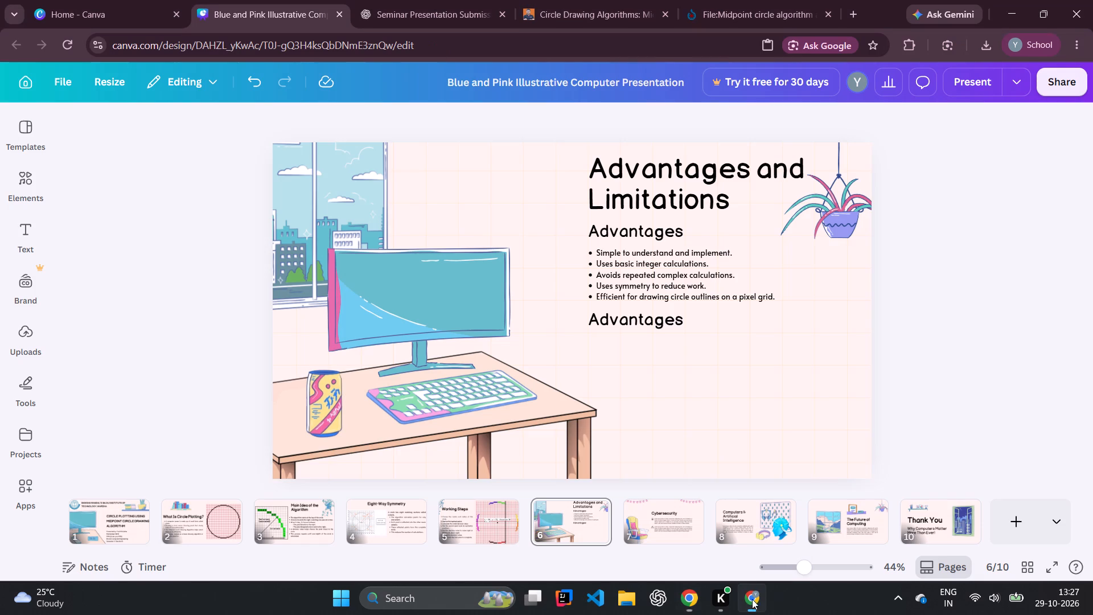
Copy the "Limitations" subheading from the ChatGPT slide text and paste it over the duplicated subheading in Canva.
{"action": "left_click", "coordinate": [424, 10]}
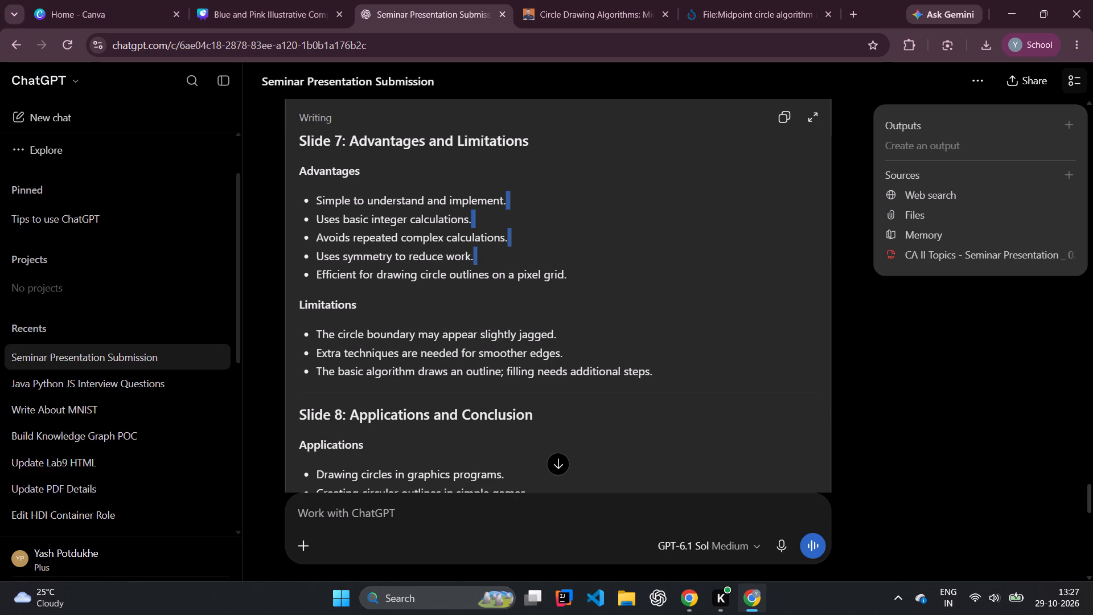
{"action": "scroll", "coordinate": [465, 302], "scroll_direction": "down", "scroll_amount": 1}
{"action": "left_click_drag", "start_coordinate": [367, 234], "coordinate": [302, 235]}
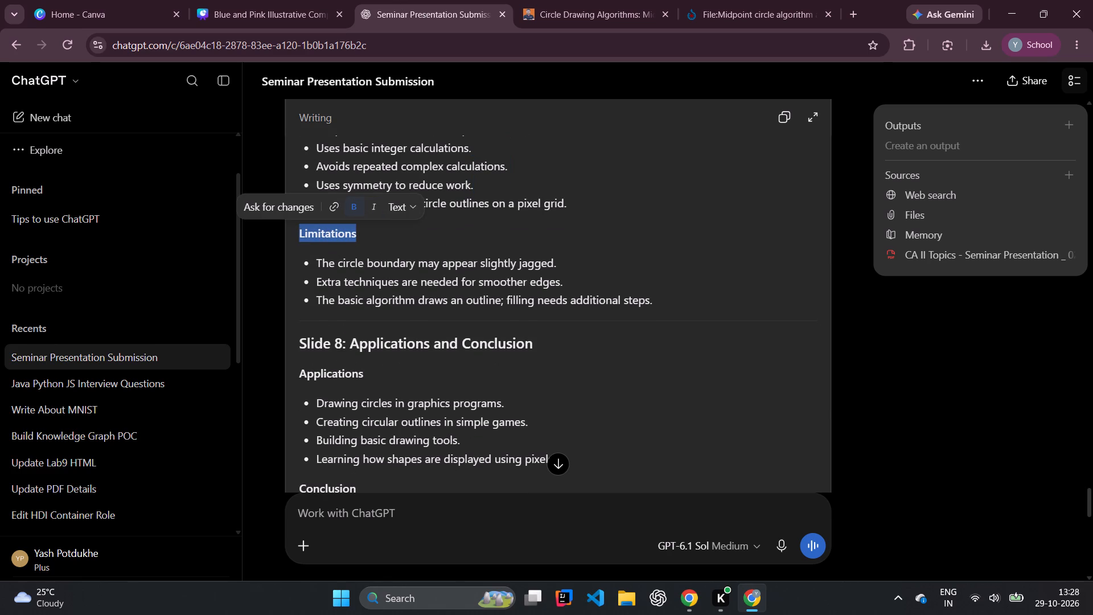
{"action": "left_click_drag", "start_coordinate": [302, 235], "coordinate": [301, 235]}
{"action": "key", "text": "ctrl+c"}
{"action": "left_click", "coordinate": [474, 243]}
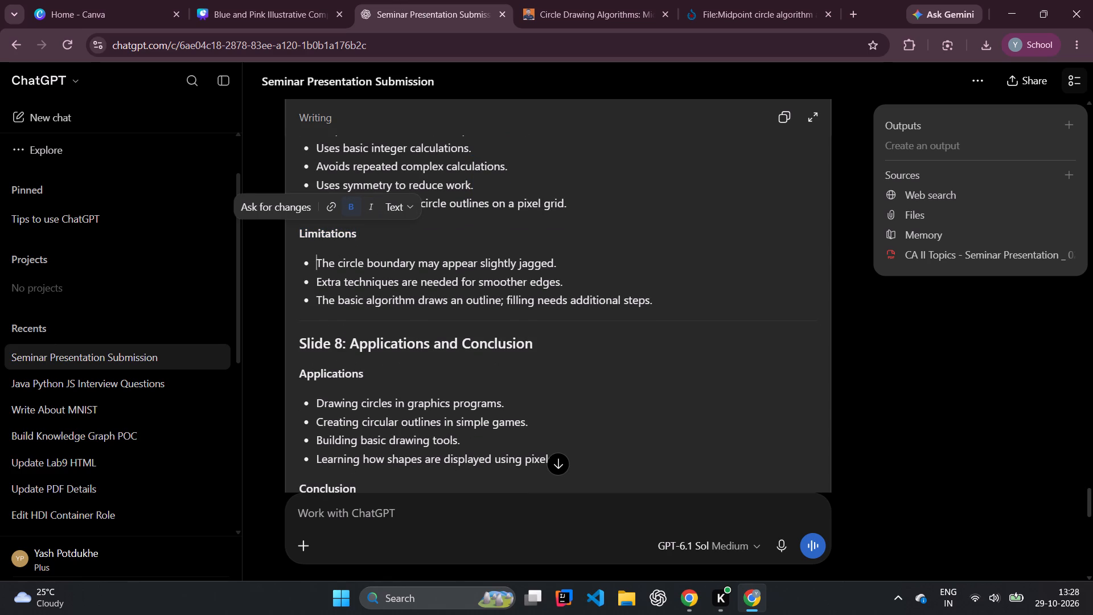
{"action": "left_click", "coordinate": [278, 0]}
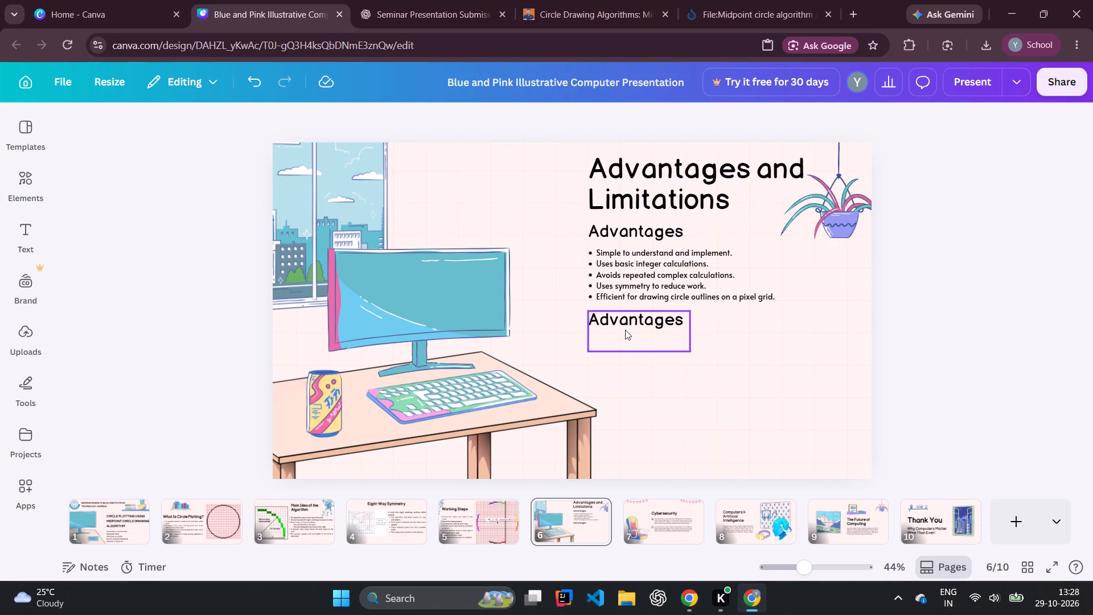
{"action": "double_click", "coordinate": [625, 330]}
{"action": "key", "text": "ctrl+v"}
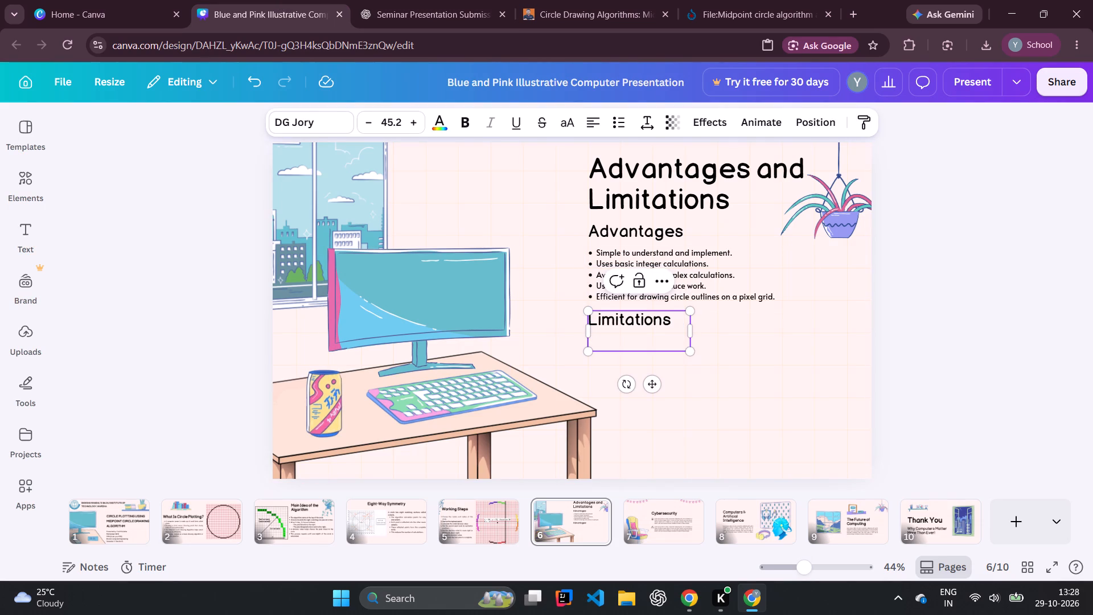
{"action": "left_click", "coordinate": [916, 339]}
Duplicate the advantages bulleted list and position the copy directly under the Limitations subheading, aligned with the first list.
{"action": "left_click", "coordinate": [693, 289]}
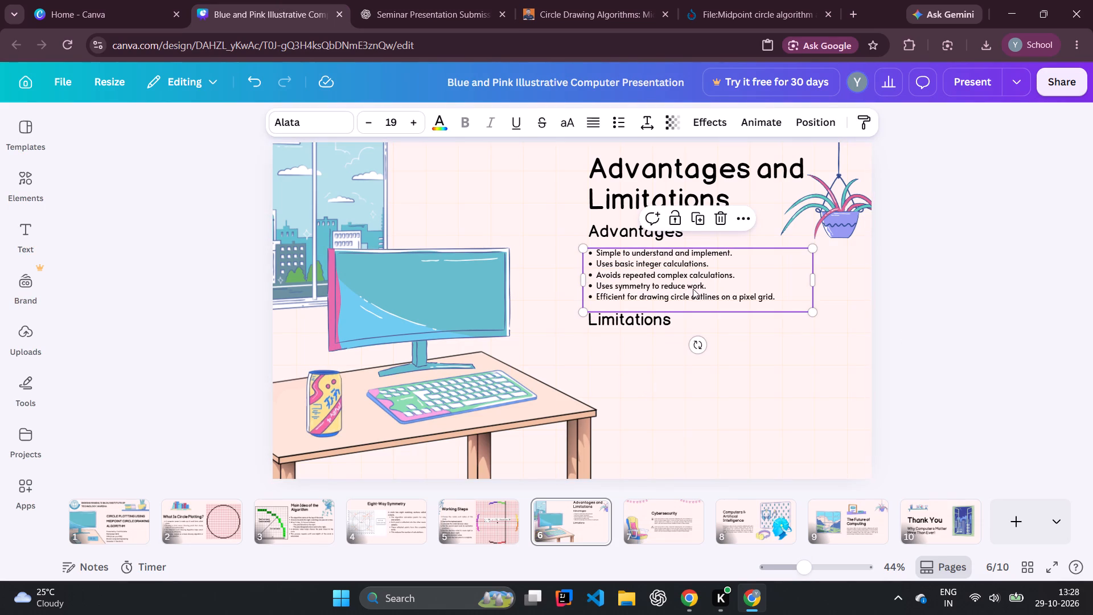
{"action": "left_click", "coordinate": [705, 221]}
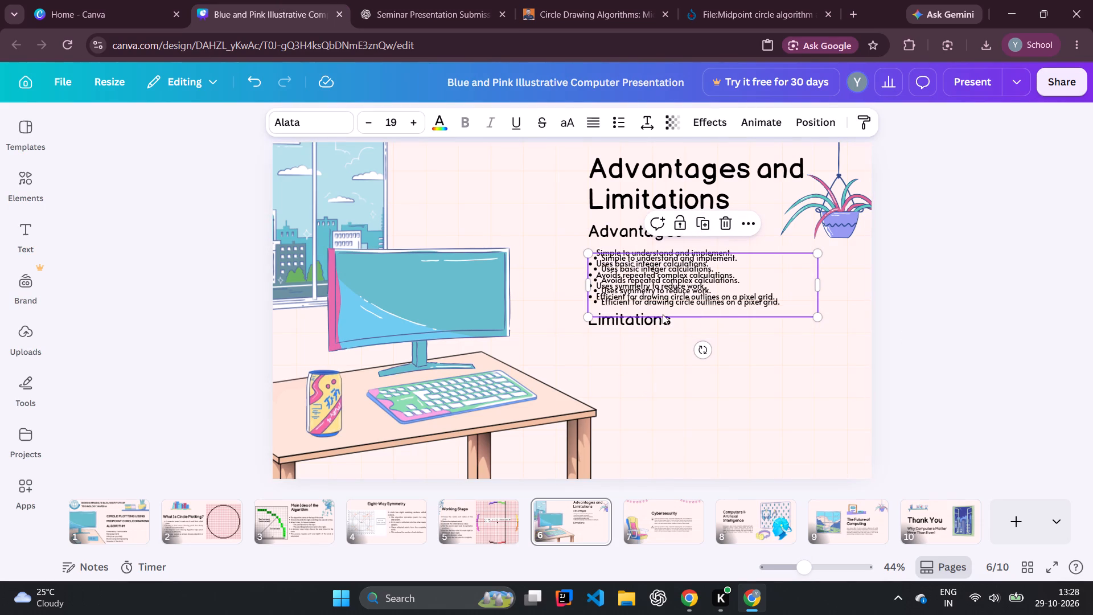
{"action": "left_click", "coordinate": [932, 289]}
{"action": "left_click_drag", "start_coordinate": [732, 276], "coordinate": [733, 322]}
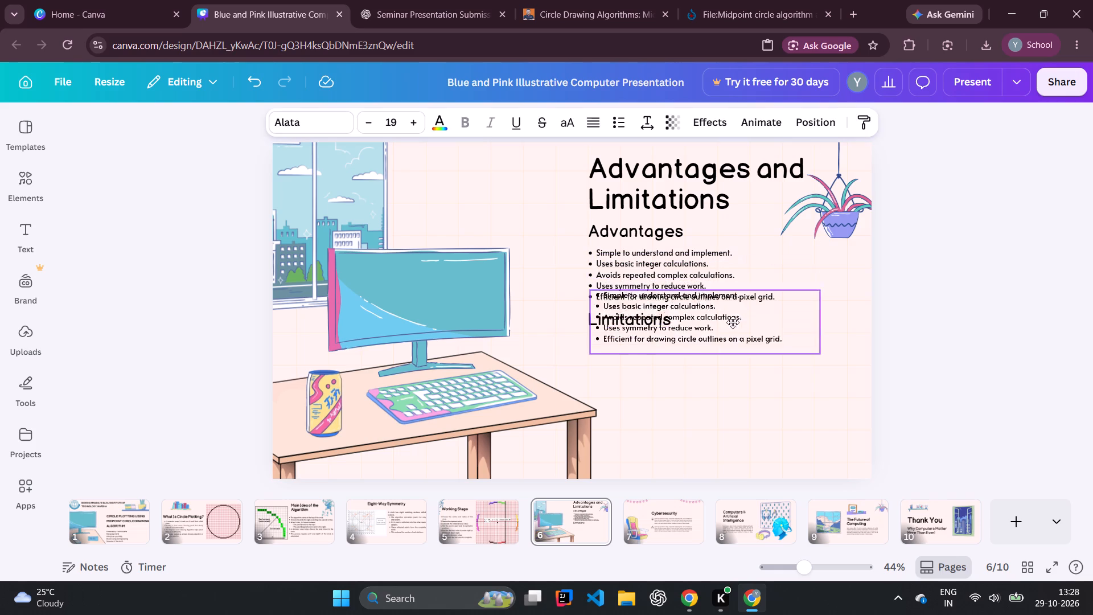
{"action": "left_click_drag", "start_coordinate": [733, 322], "coordinate": [729, 350]}
{"action": "left_click", "coordinate": [1025, 323]}
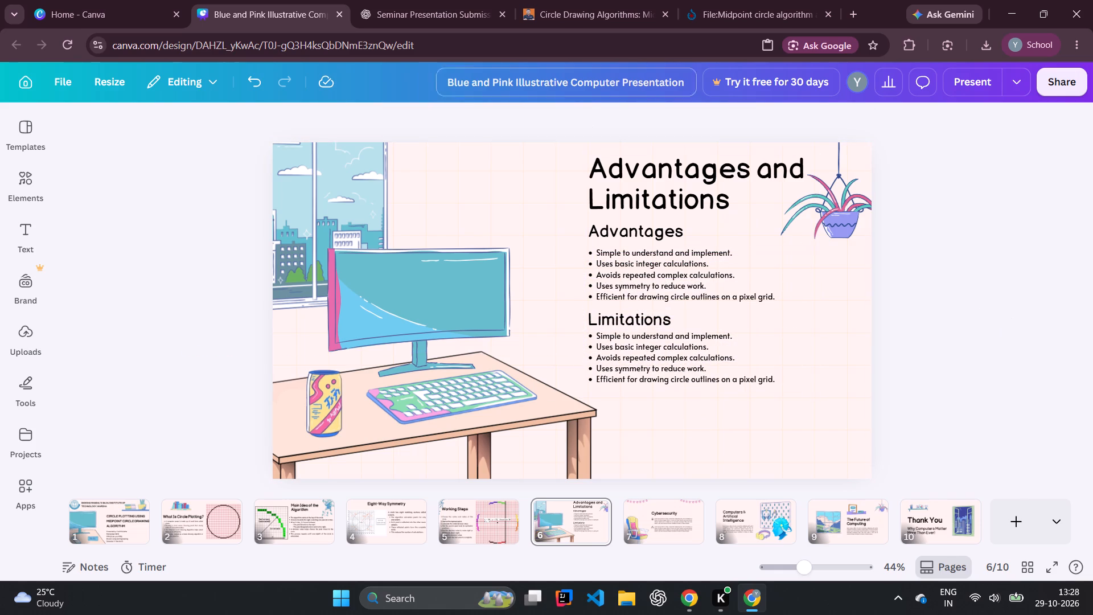
Copy the three Limitations bullets from the ChatGPT text and replace the duplicated list's contents with them in Canva.
{"action": "left_click", "coordinate": [449, 14]}
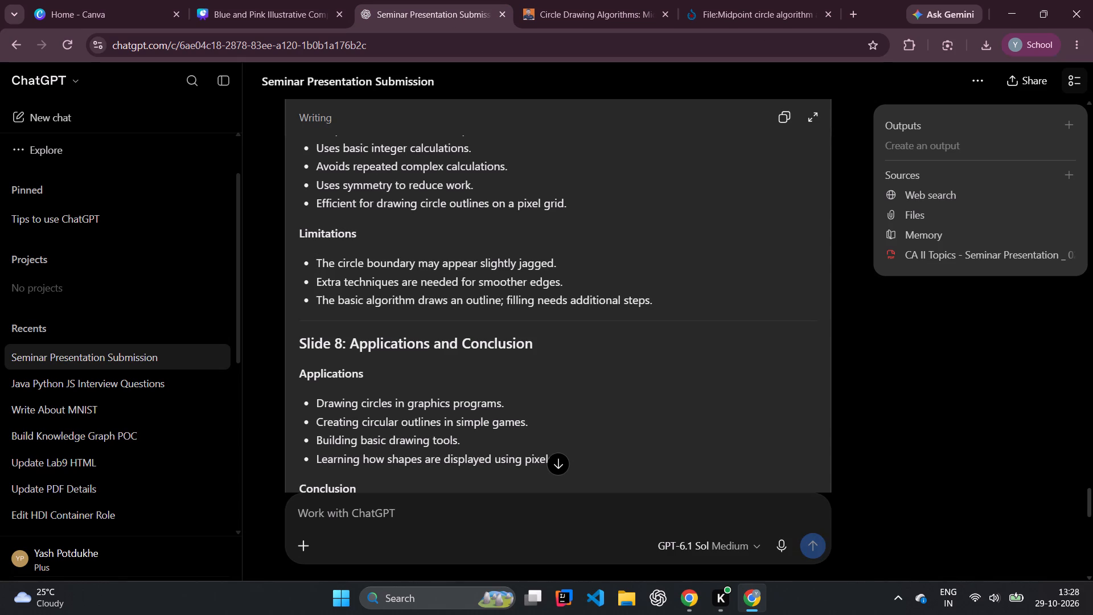
{"action": "left_click_drag", "start_coordinate": [660, 296], "coordinate": [314, 247]}
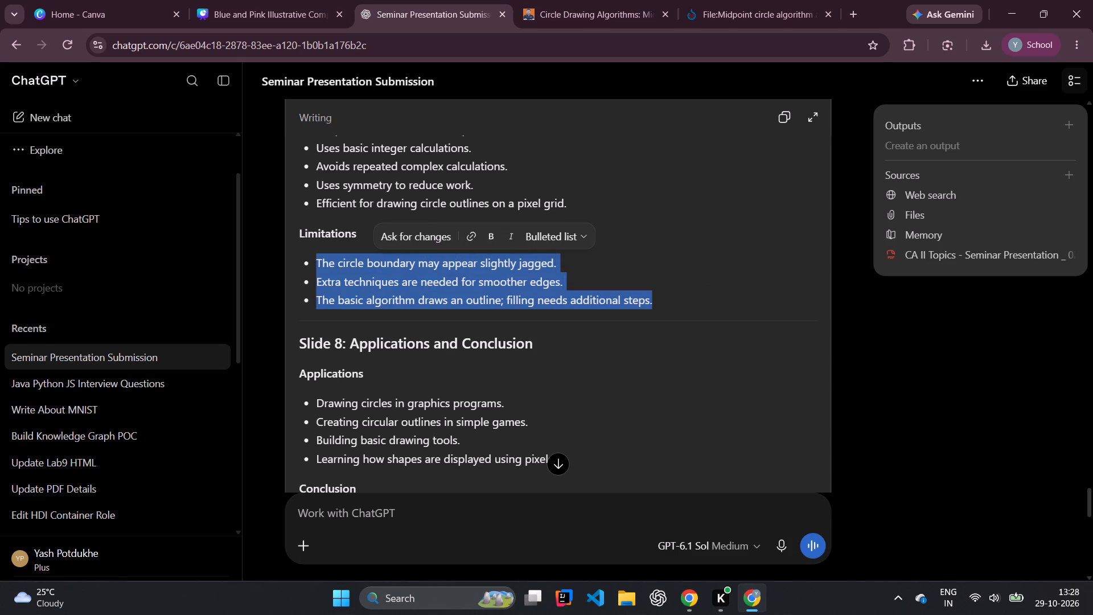
{"action": "key", "text": "ctrl+c"}
{"action": "left_click", "coordinate": [272, 0]}
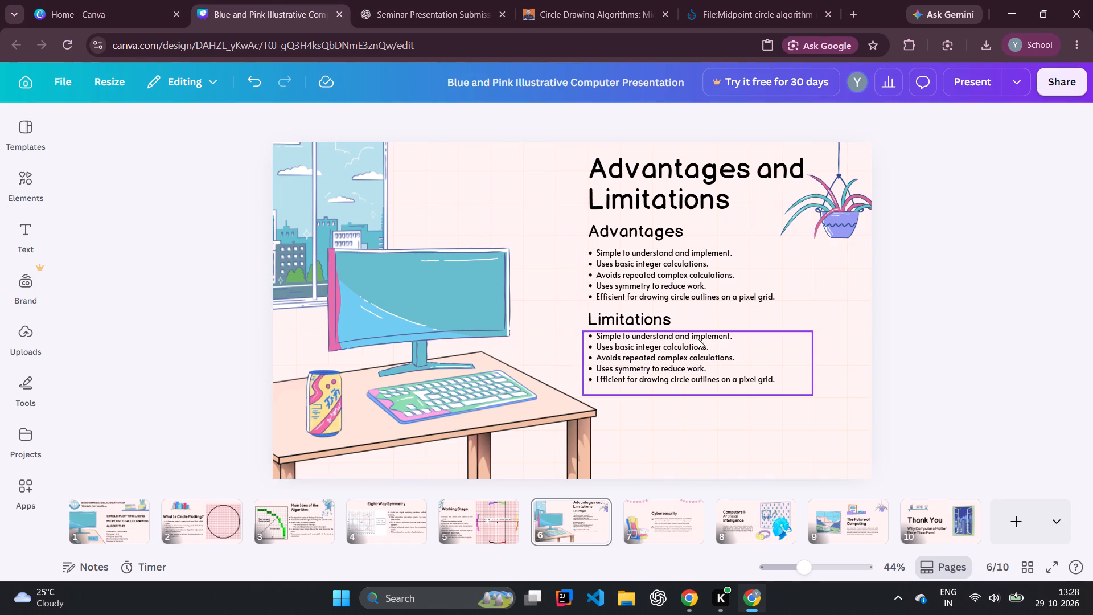
{"action": "double_click", "coordinate": [690, 350]}
{"action": "key", "text": "BackSpace"}
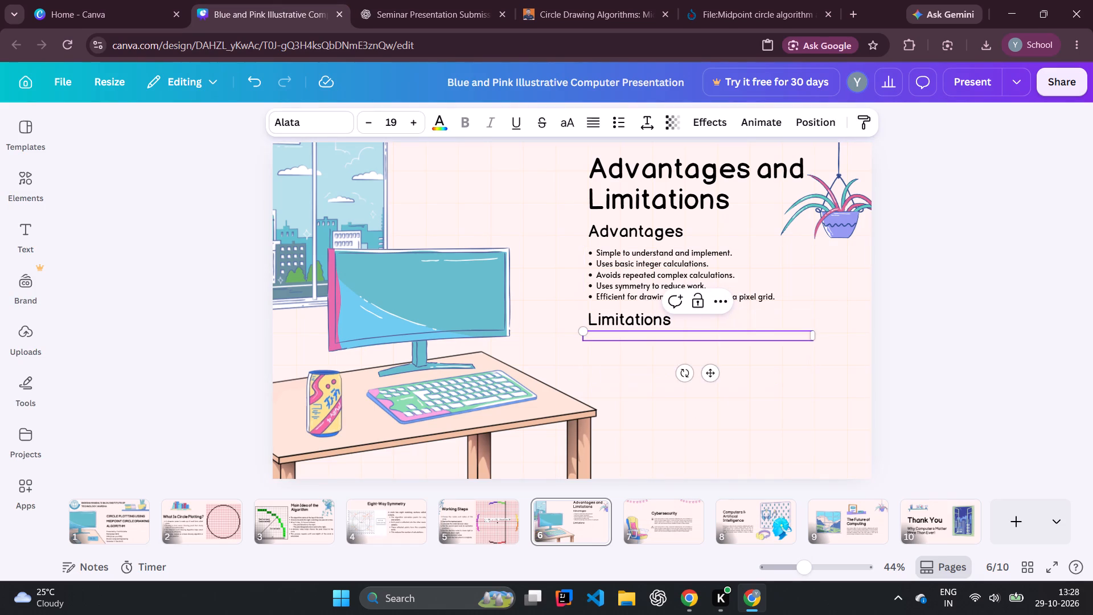
{"action": "key", "text": "ctrl+v"}
{"action": "left_click", "coordinate": [927, 290]}
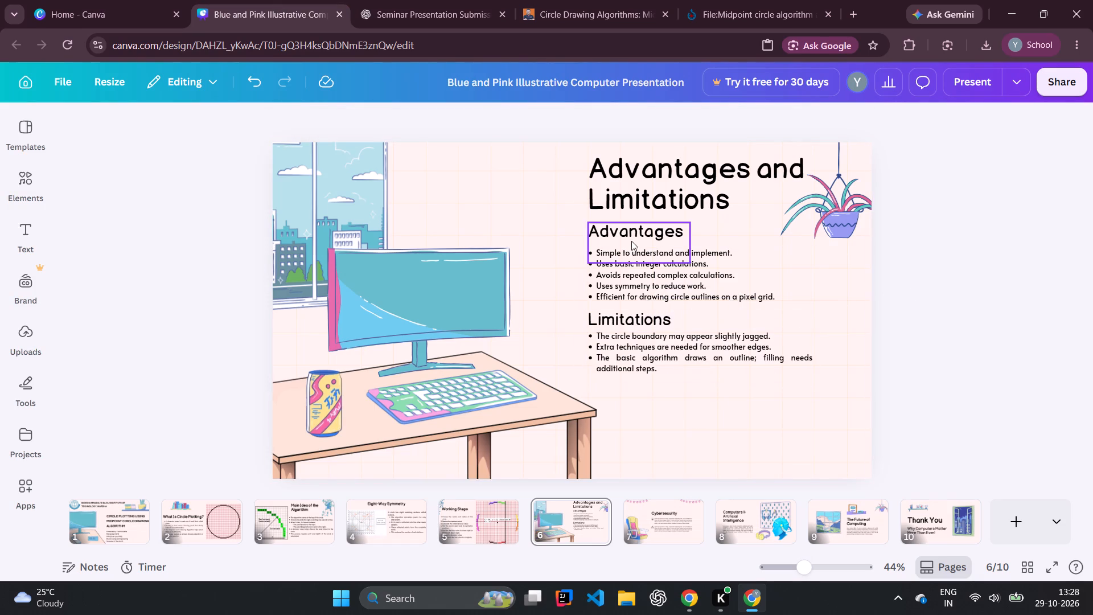
Enlarge the advantages bulleted list proportionally so its text is bigger, extending it down to the Limitations subheading.
{"action": "left_click", "coordinate": [695, 289]}
{"action": "left_click_drag", "start_coordinate": [812, 314], "coordinate": [826, 321]}
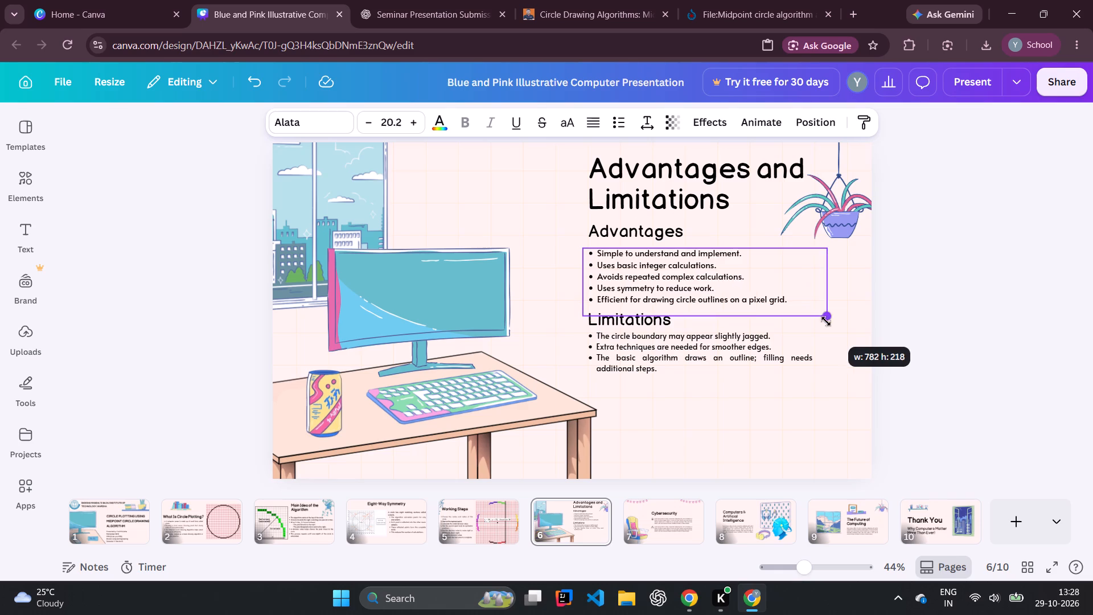
{"action": "left_click_drag", "start_coordinate": [826, 321], "coordinate": [851, 327]}
{"action": "left_click", "coordinate": [932, 327]}
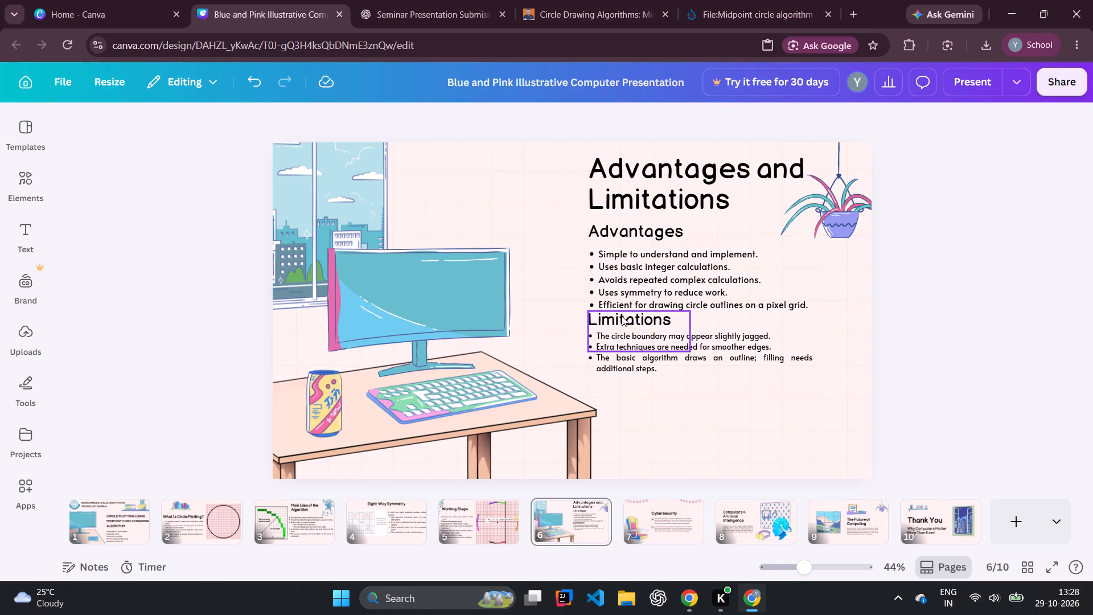
Shift the Limitations subheading down slightly and move the limitations list well below it.
{"action": "left_click", "coordinate": [622, 316]}
{"action": "left_click_drag", "start_coordinate": [733, 359], "coordinate": [735, 370]}
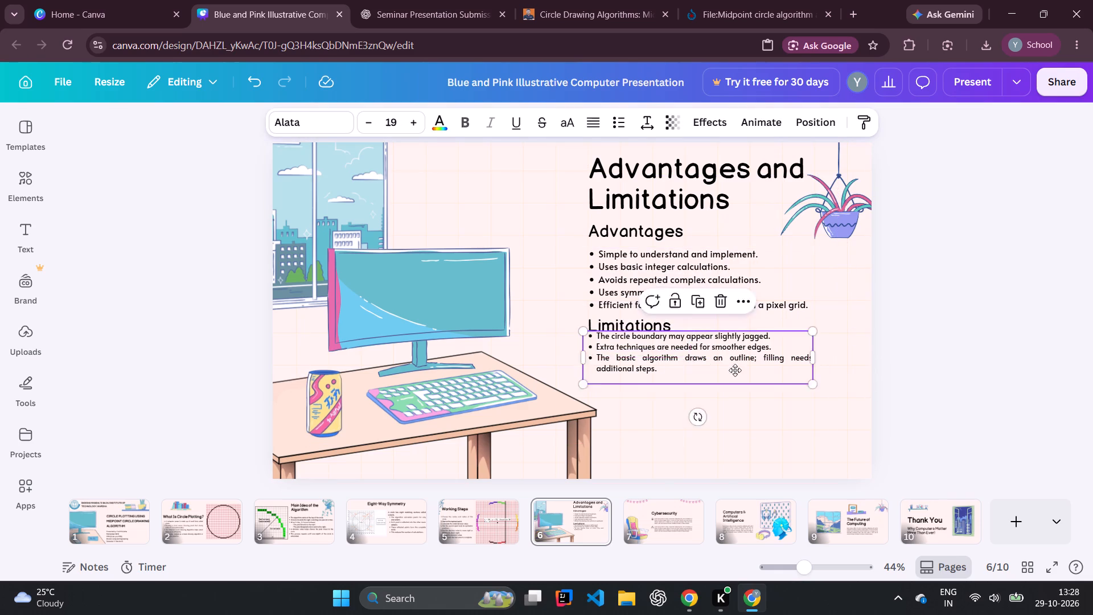
{"action": "left_click_drag", "start_coordinate": [735, 370], "coordinate": [754, 418]}
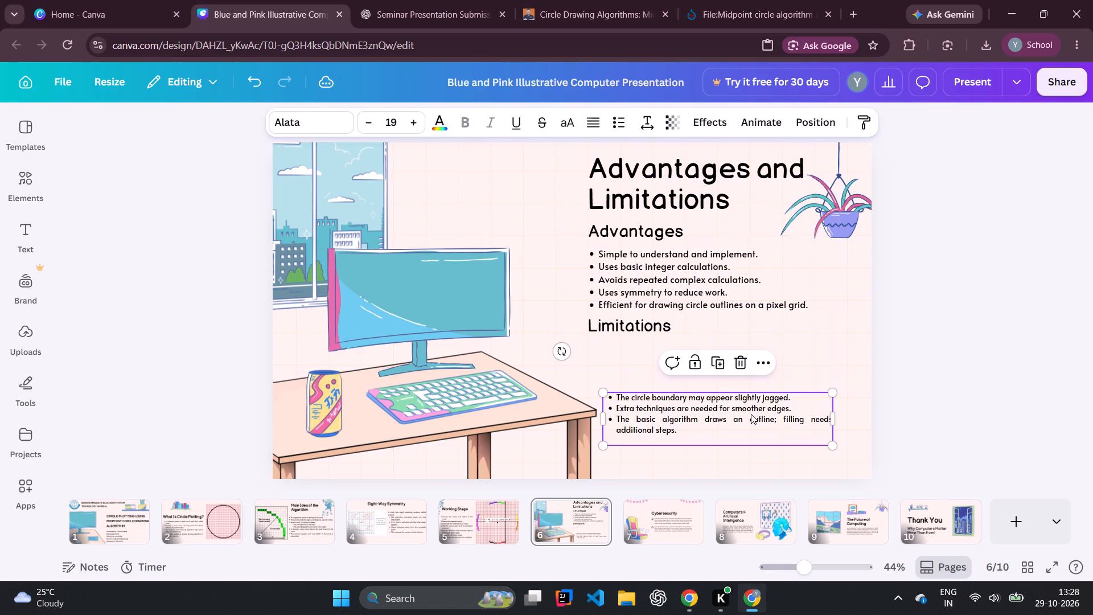
Delete the window, monitor, desk, keyboard and can illustrations from the slide's left half.
{"action": "left_click", "coordinate": [166, 179]}
{"action": "left_click_drag", "start_coordinate": [270, 199], "coordinate": [487, 410]}
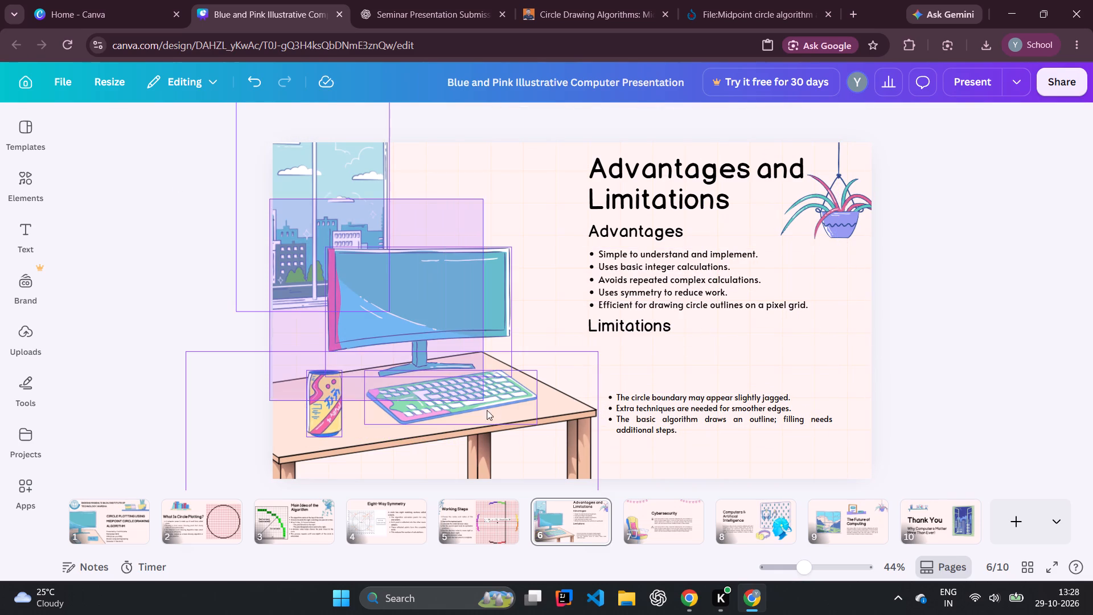
{"action": "left_click_drag", "start_coordinate": [487, 410], "coordinate": [518, 452]}
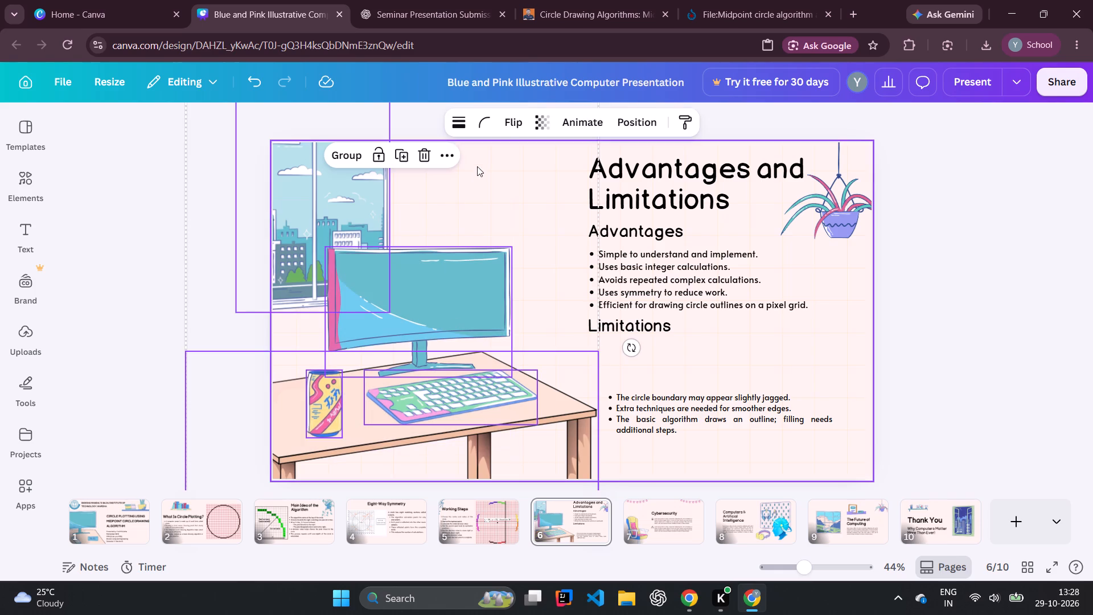
{"action": "left_click", "coordinate": [424, 158]}
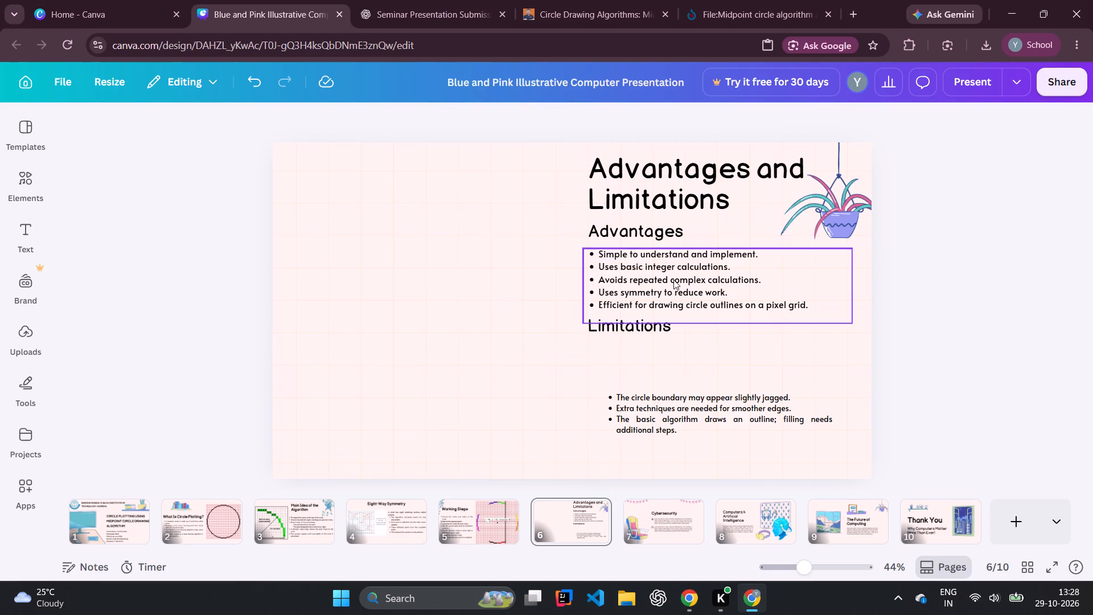
Move the Limitations subheading down, closer to its list, leaving space under the advantages bullets.
{"action": "left_click", "coordinate": [673, 280]}
{"action": "left_click_drag", "start_coordinate": [649, 326], "coordinate": [650, 360]}
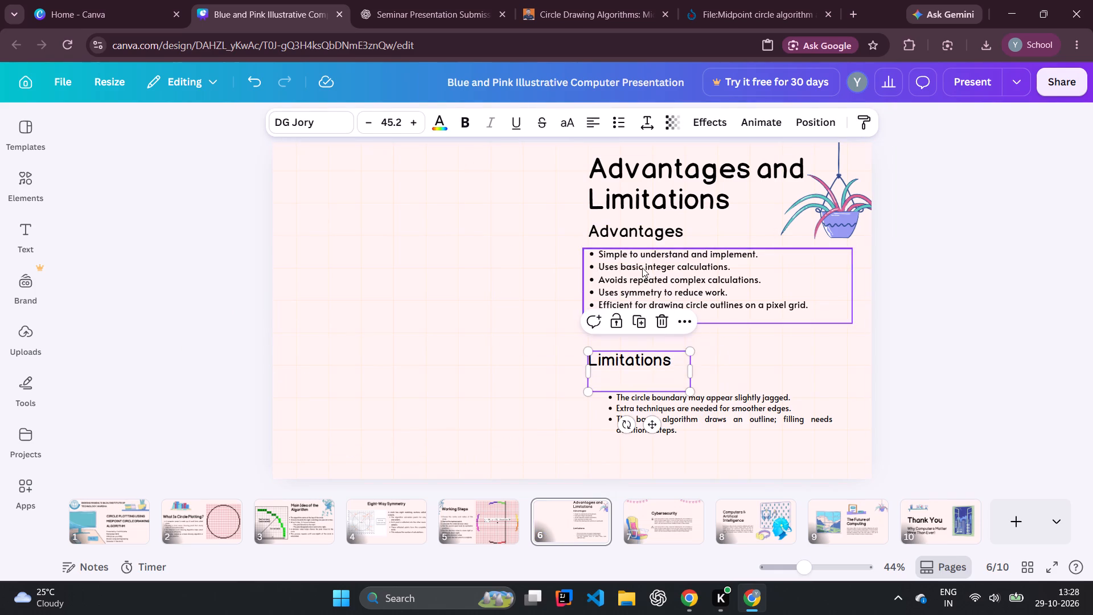
Enlarge the advantages bulleted list proportionally to a text size of about 28, so its longest bullet reaches the slide's right edge.
{"action": "left_click", "coordinate": [642, 268]}
{"action": "left_click_drag", "start_coordinate": [852, 325], "coordinate": [871, 340]}
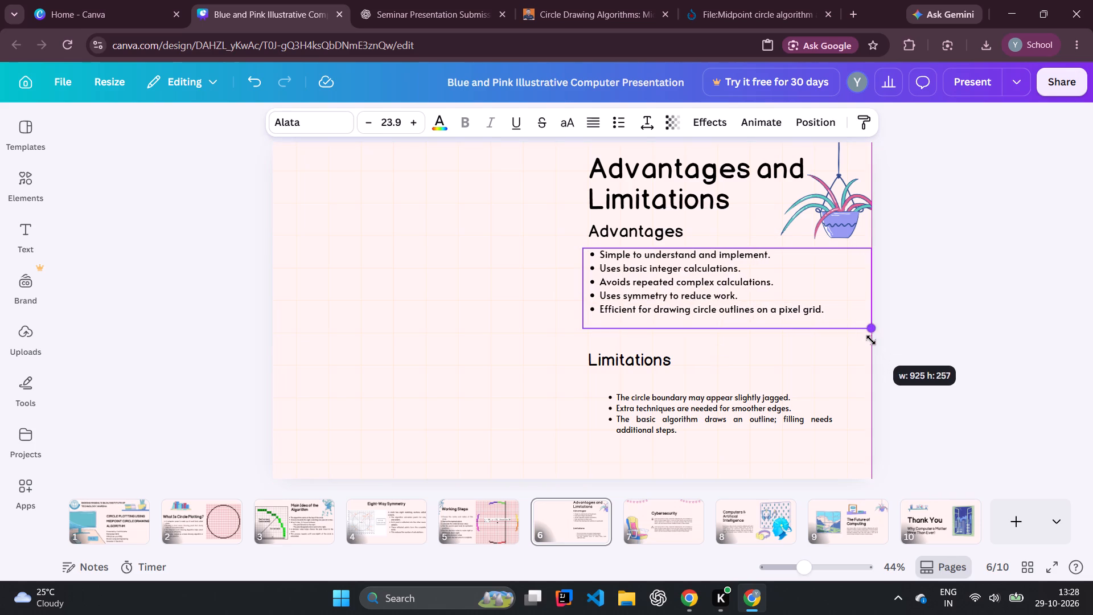
{"action": "left_click_drag", "start_coordinate": [871, 340], "coordinate": [873, 341]}
{"action": "left_click", "coordinate": [954, 332]}
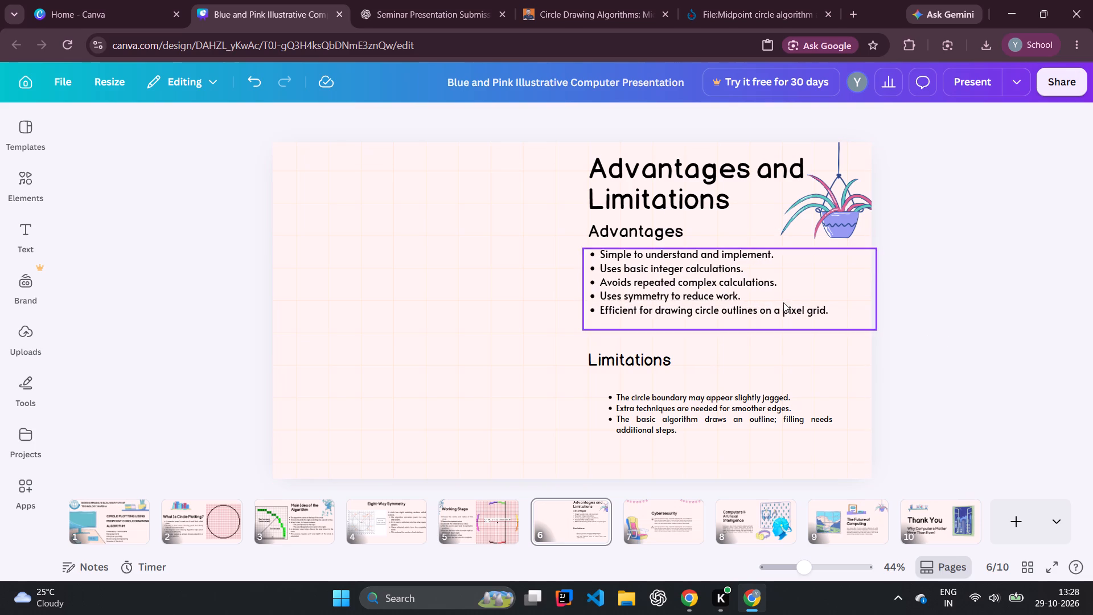
{"action": "left_click", "coordinate": [744, 293]}
{"action": "left_click_drag", "start_coordinate": [880, 331], "coordinate": [924, 357]}
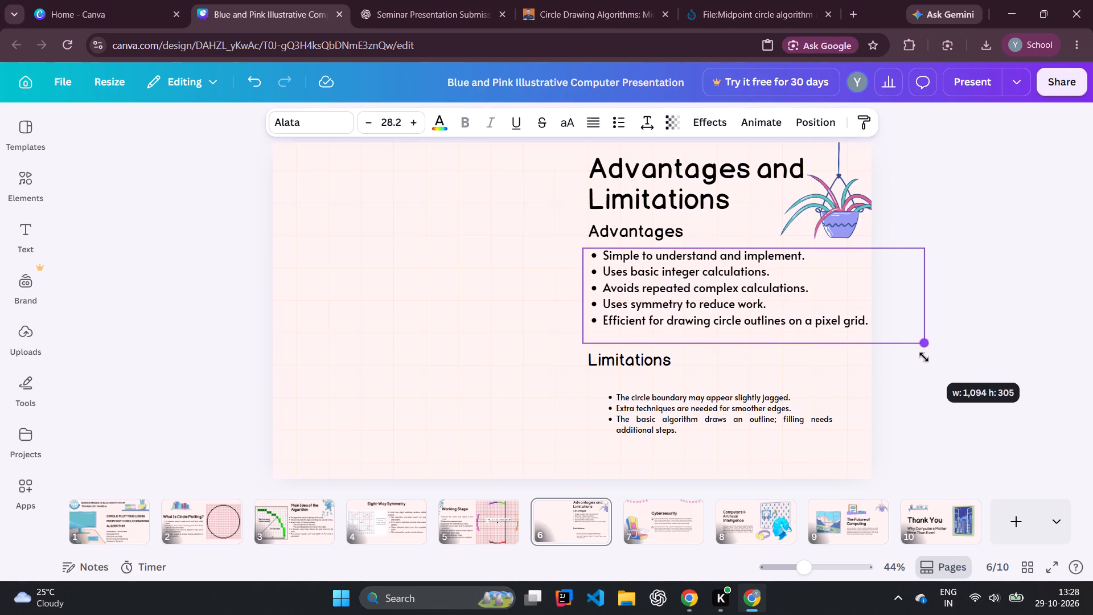
{"action": "left_click_drag", "start_coordinate": [924, 357], "coordinate": [930, 360]}
Move the Limitations subheading up slightly and place its list closer beneath it, left-aligned with the subheading.
{"action": "left_click_drag", "start_coordinate": [636, 360], "coordinate": [636, 352]}
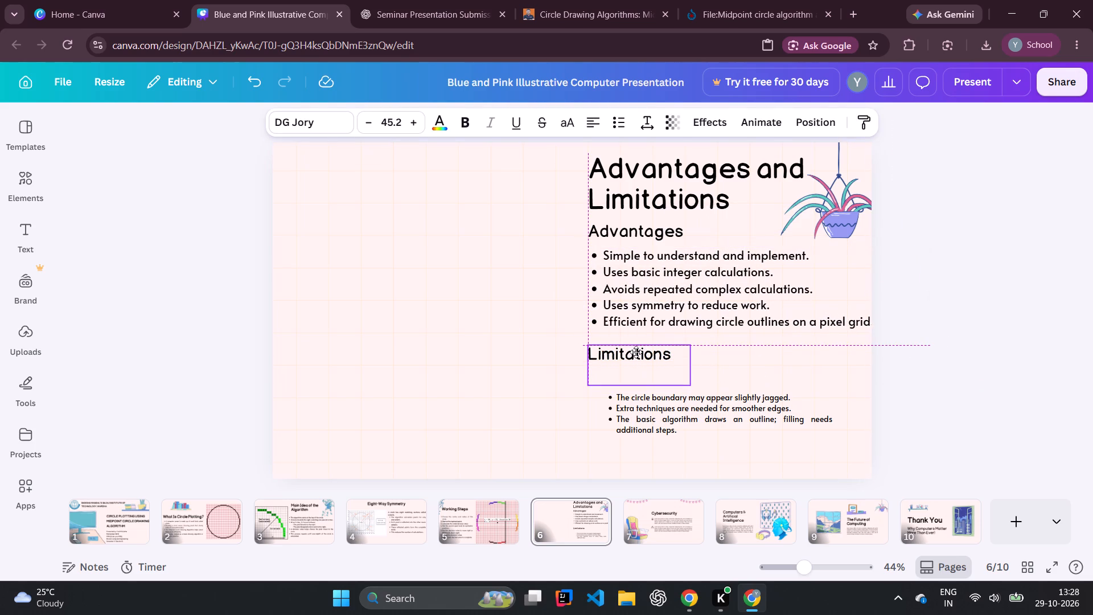
{"action": "left_click_drag", "start_coordinate": [636, 352], "coordinate": [637, 352]}
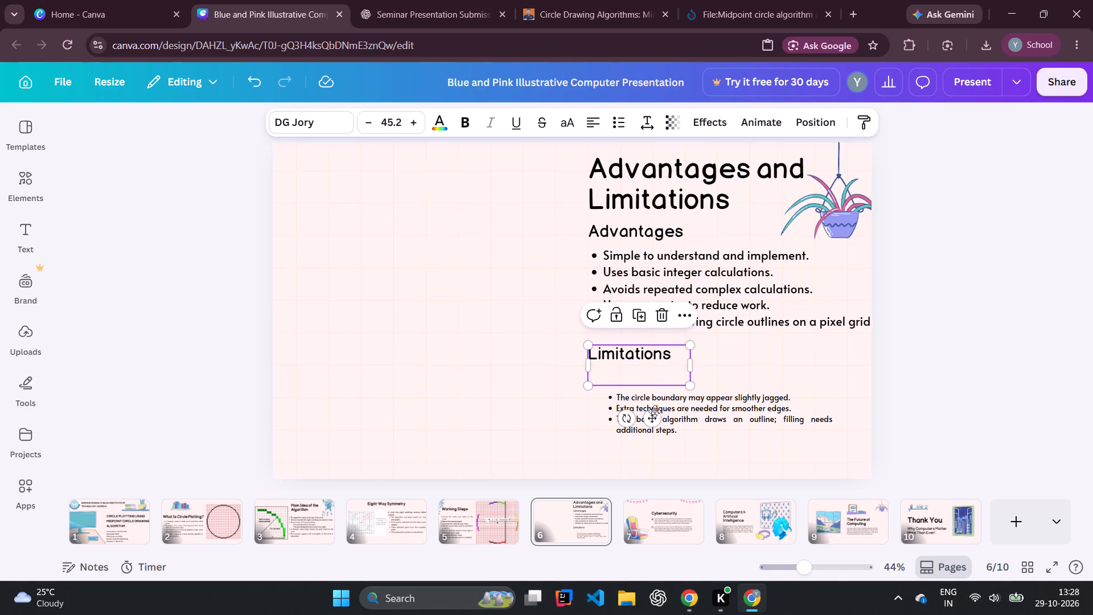
{"action": "left_click", "coordinate": [656, 409]}
{"action": "left_click", "coordinate": [874, 407]}
{"action": "left_click_drag", "start_coordinate": [692, 412], "coordinate": [673, 406]}
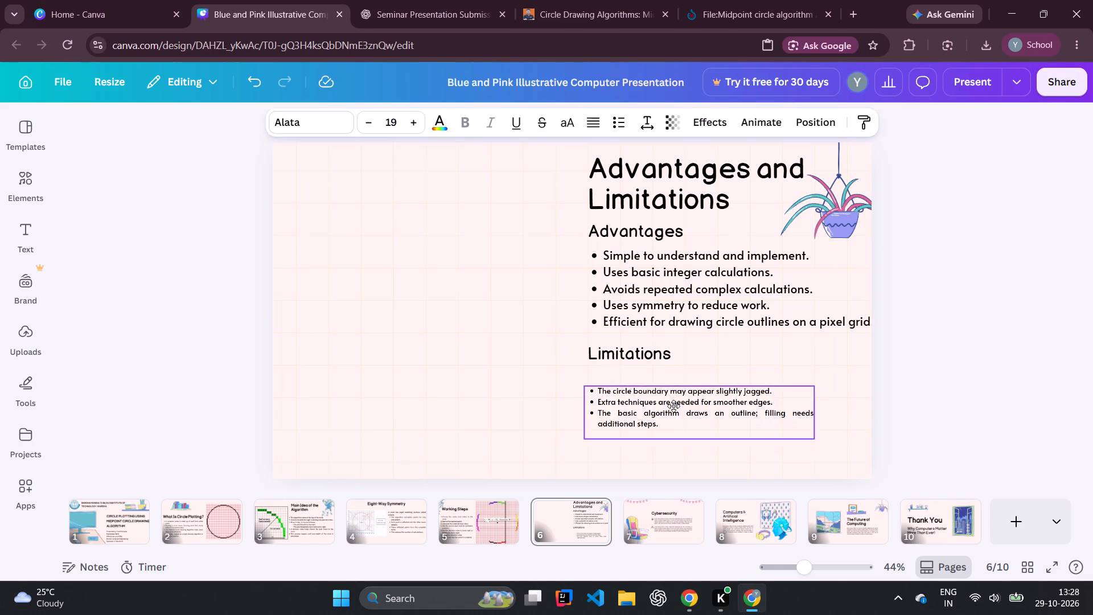
{"action": "left_click_drag", "start_coordinate": [673, 406], "coordinate": [676, 396]}
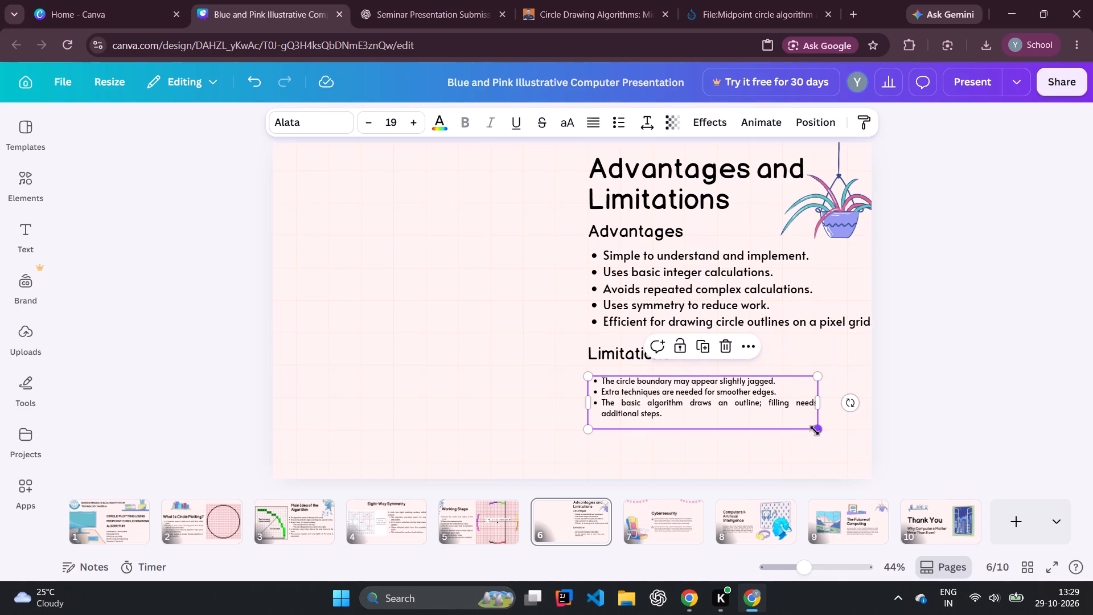
Widen the limitations list to the slide's right edge and increase its font size to 28.5.
{"action": "left_click_drag", "start_coordinate": [815, 430], "coordinate": [861, 462]}
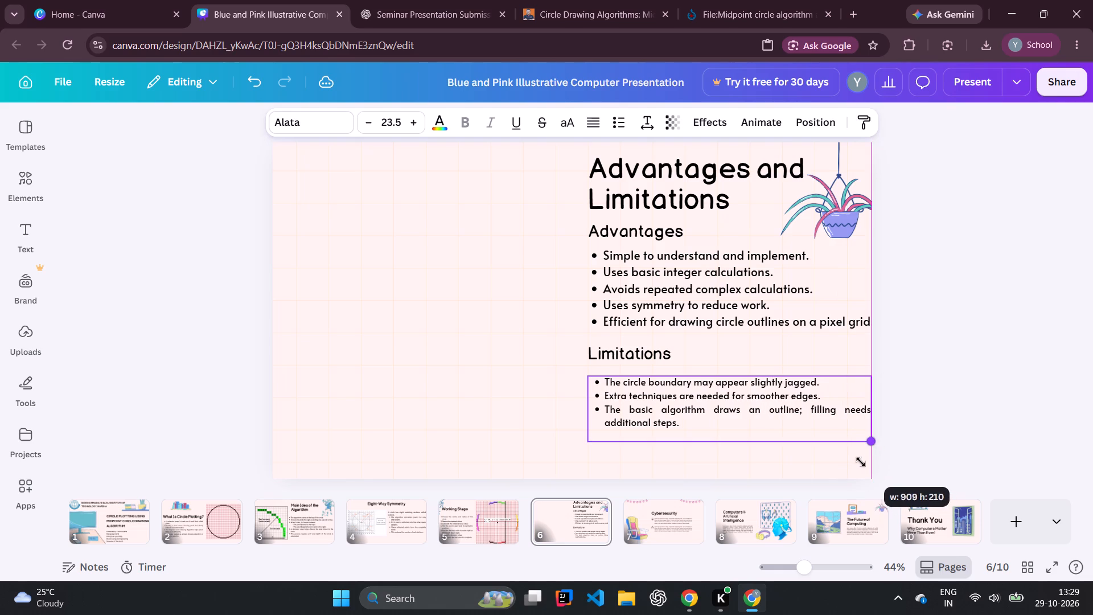
{"action": "left_click_drag", "start_coordinate": [861, 462], "coordinate": [860, 462]}
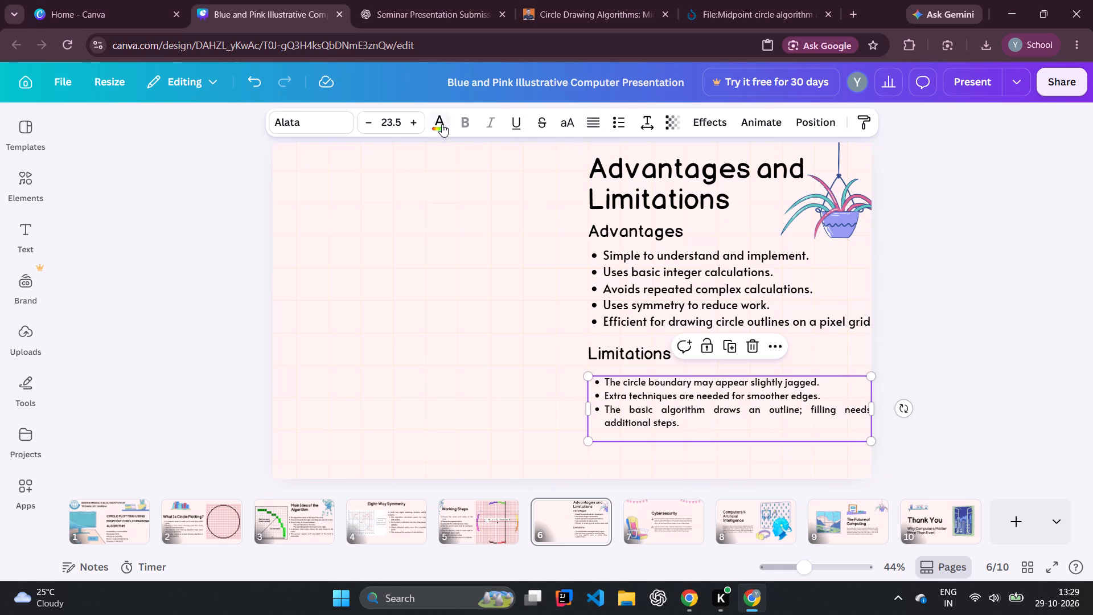
{"action": "triple_click", "coordinate": [412, 126]}
{"action": "left_click", "coordinate": [412, 126]}
{"action": "left_click", "coordinate": [412, 126]}
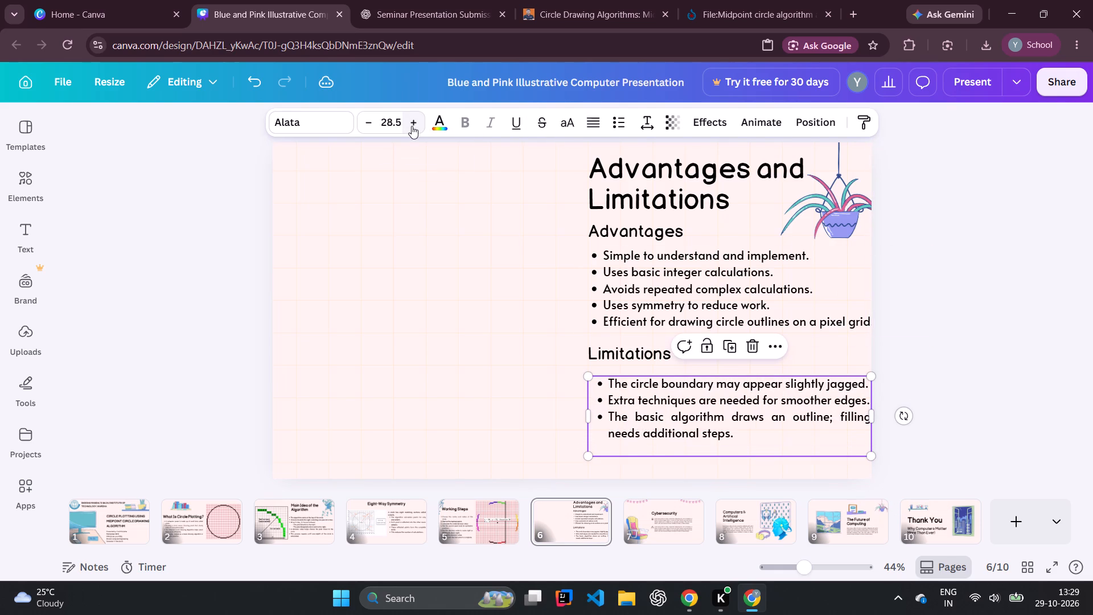
{"action": "left_click", "coordinate": [936, 220]}
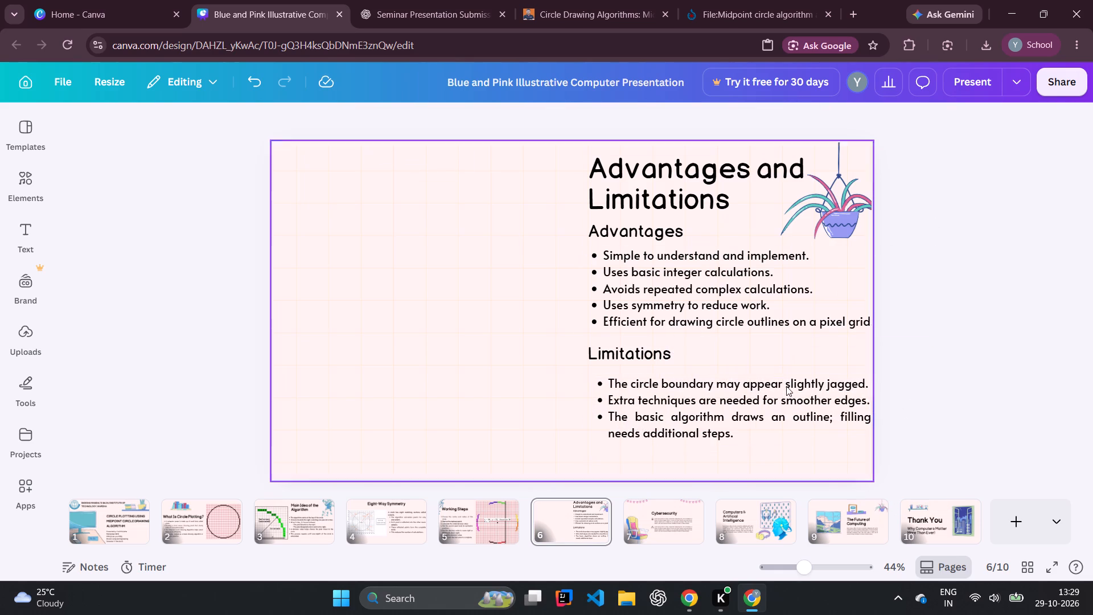
Nudge the limitations list so its bullets line up with the advantages bullets above.
{"action": "left_click_drag", "start_coordinate": [713, 396], "coordinate": [707, 399]}
{"action": "left_click", "coordinate": [994, 338]}
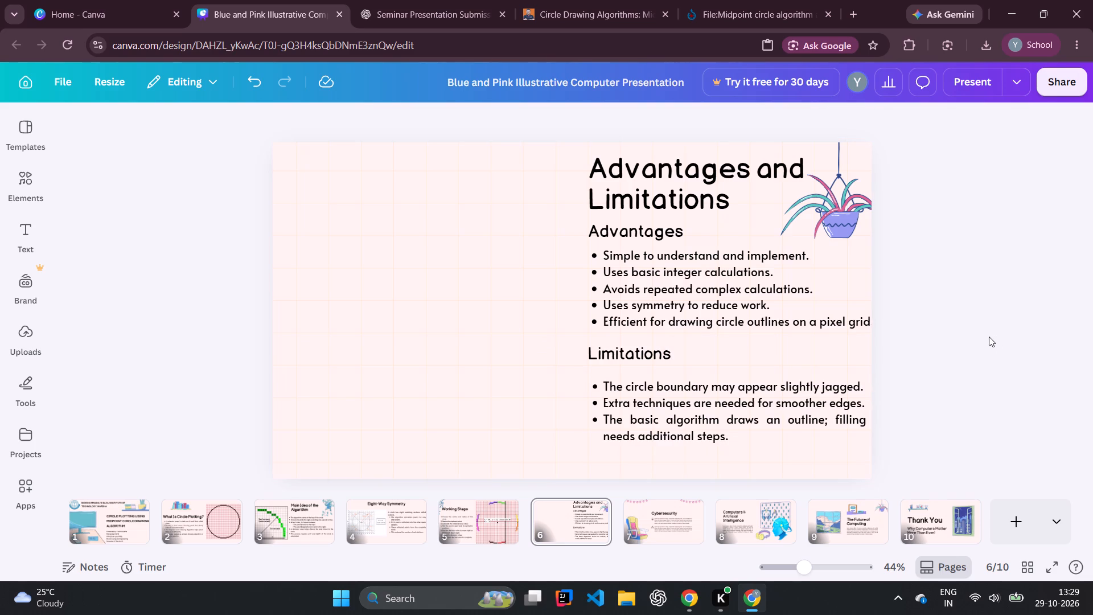
Switch to the ChatGPT conversation and open the diagram linked for slide 7, Advantages and Limitations.
{"action": "left_click", "coordinate": [687, 596]}
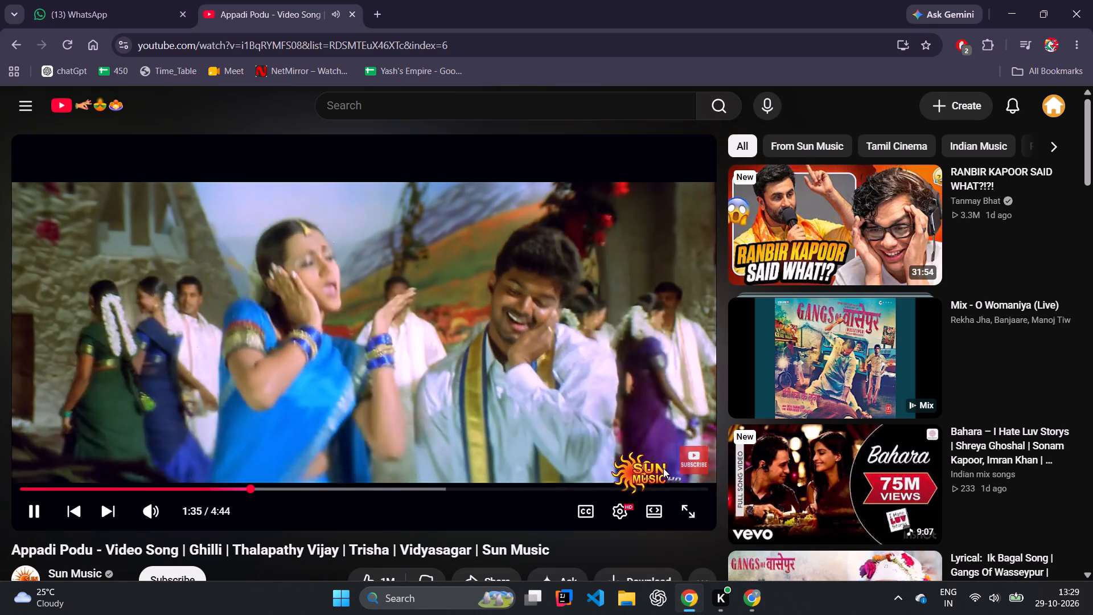
{"action": "left_click", "coordinate": [747, 599]}
{"action": "left_click", "coordinate": [388, 0]}
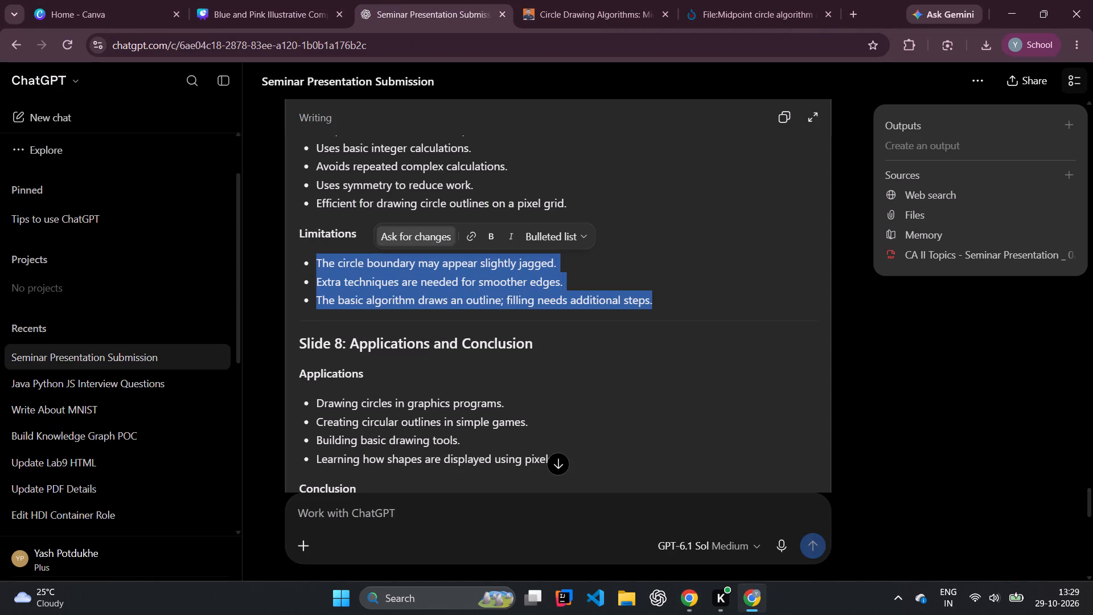
{"action": "scroll", "coordinate": [496, 292], "scroll_direction": "down", "scroll_amount": 12}
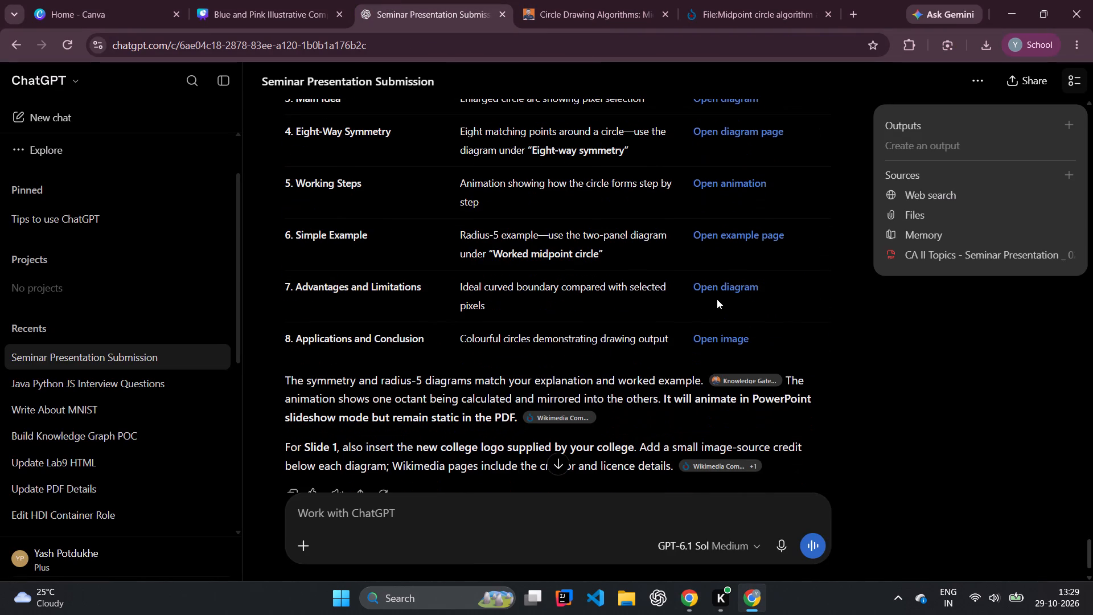
{"action": "left_click", "coordinate": [717, 288]}
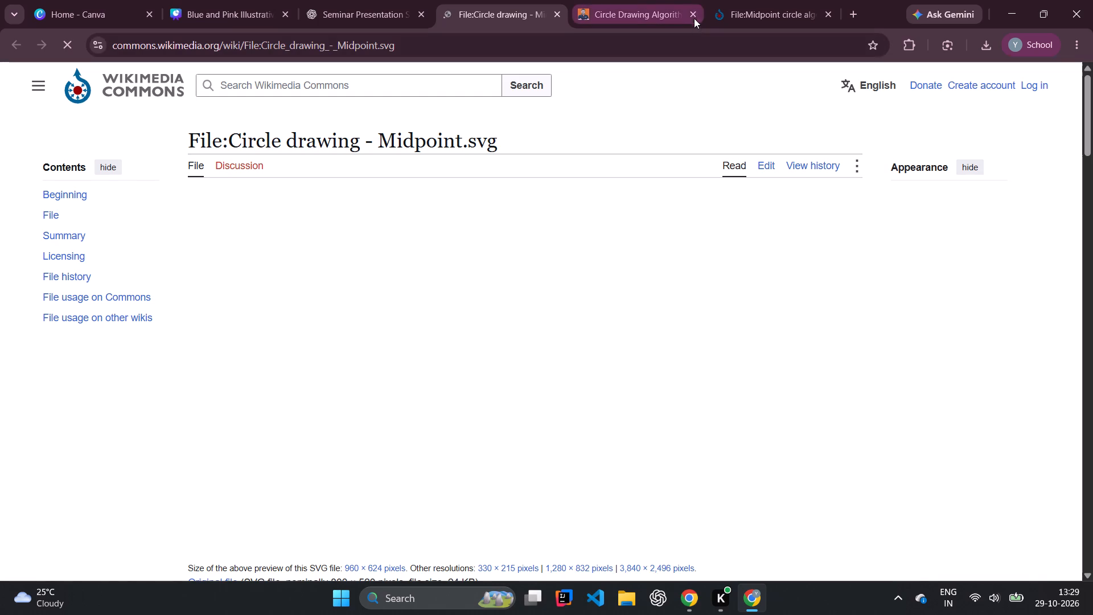
Close the old Circle Drawing Algorithms and Midpoint circle algorithm reference tabs.
{"action": "left_click", "coordinate": [692, 15]}
{"action": "left_click", "coordinate": [692, 15]}
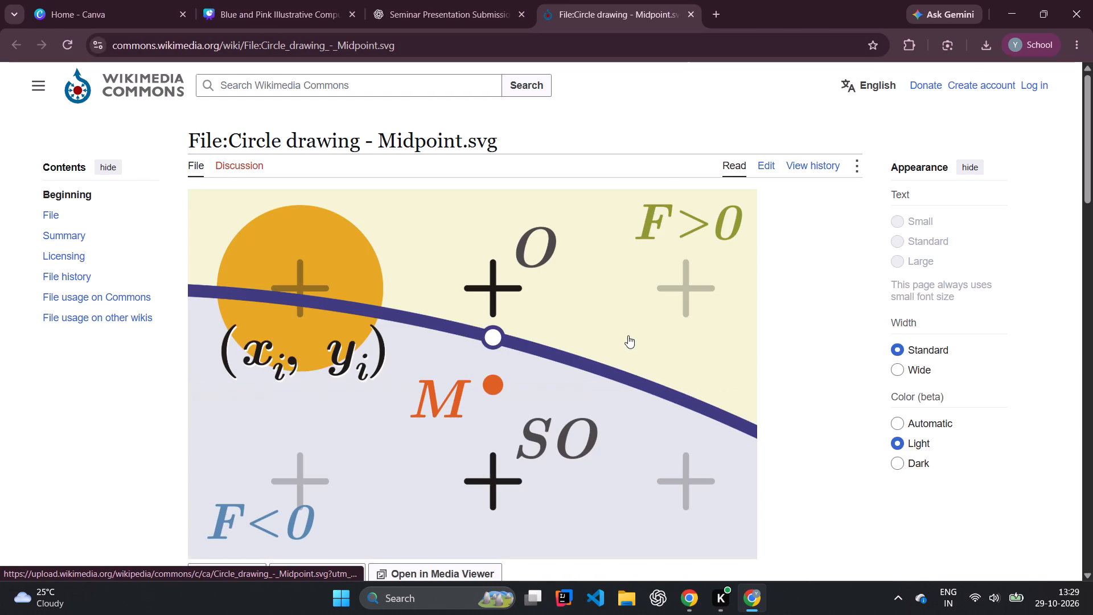
{"action": "scroll", "coordinate": [628, 331], "scroll_direction": "down", "scroll_amount": 3}
{"action": "scroll", "coordinate": [629, 329], "scroll_direction": "up", "scroll_amount": 2}
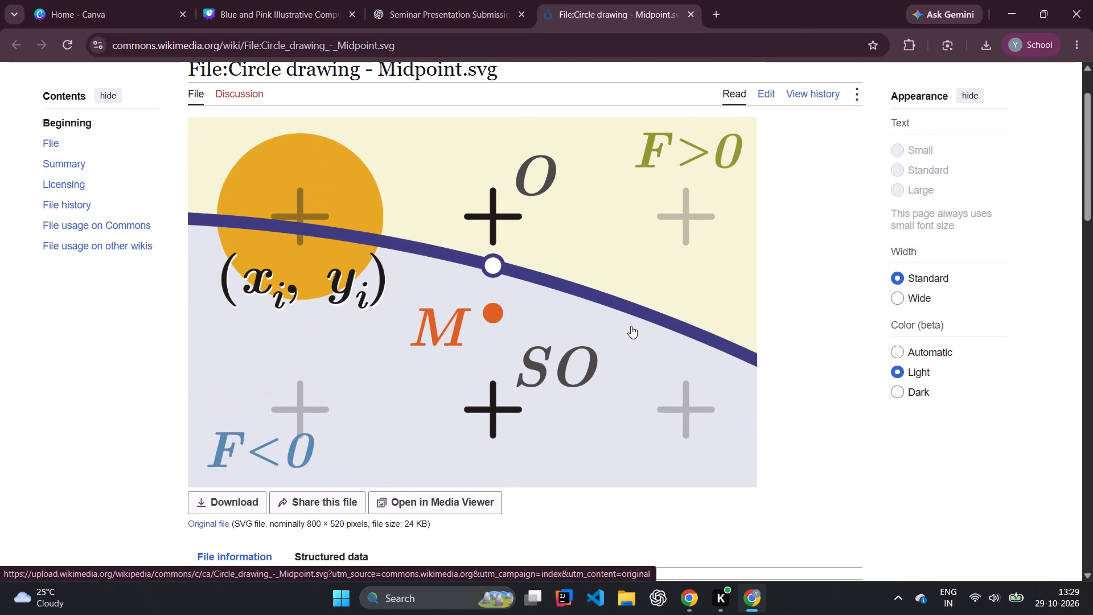
{"action": "scroll", "coordinate": [631, 325], "scroll_direction": "down", "scroll_amount": 12}
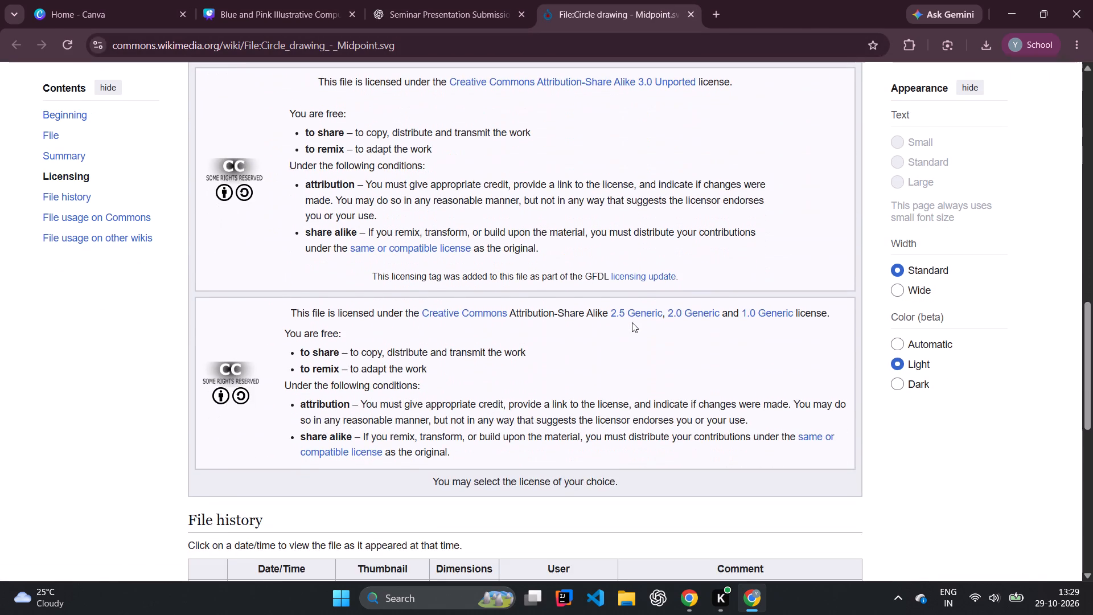
{"action": "scroll", "coordinate": [632, 322], "scroll_direction": "up", "scroll_amount": 8}
{"action": "scroll", "coordinate": [633, 322], "scroll_direction": "down", "scroll_amount": 3}
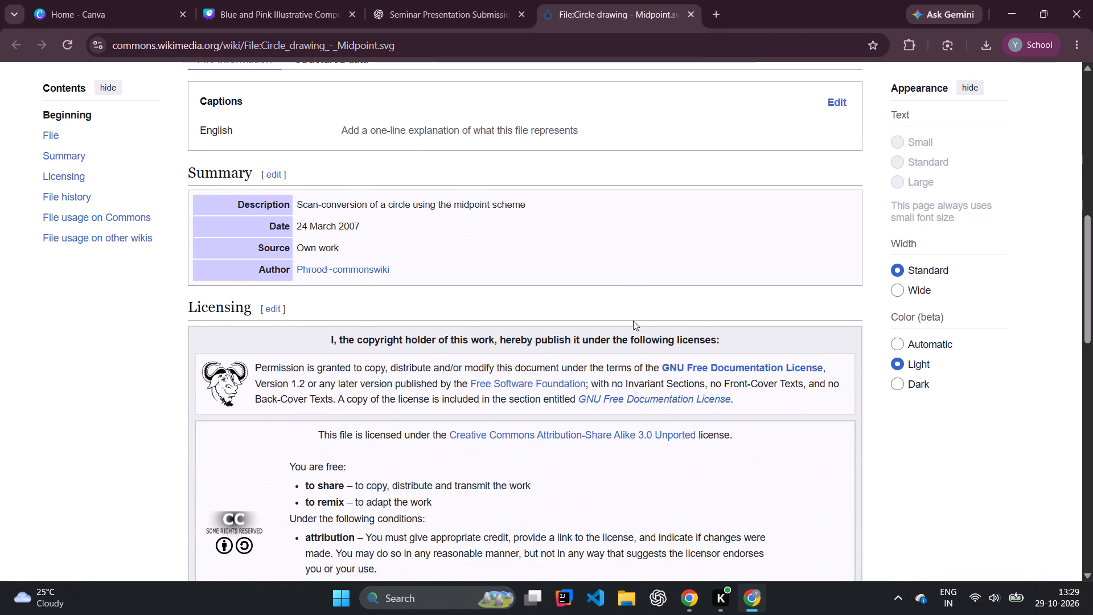
{"action": "scroll", "coordinate": [633, 321], "scroll_direction": "up", "scroll_amount": 4}
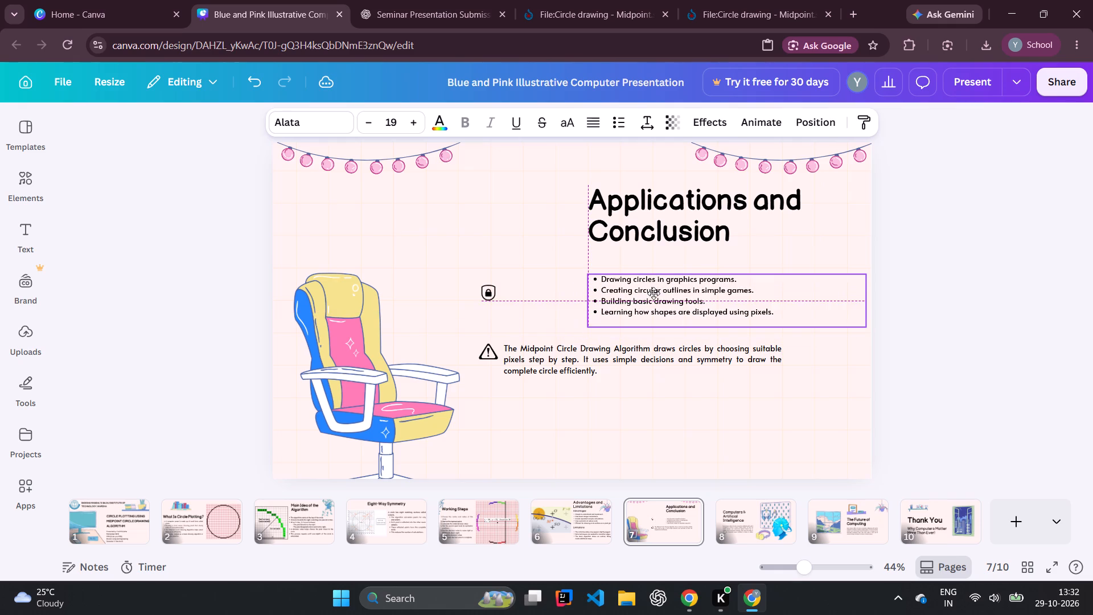
{"action": "left_click_drag", "start_coordinate": [654, 293], "coordinate": [655, 277]}
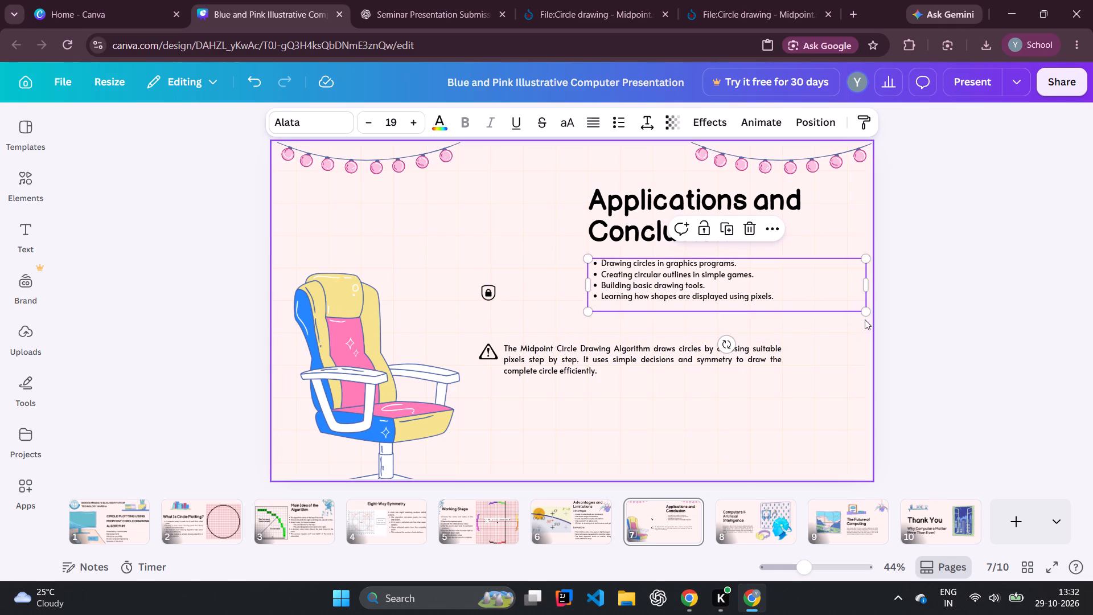
Enlarge the Applications bullet list and set its font size to 28.6.
{"action": "left_click_drag", "start_coordinate": [869, 313], "coordinate": [958, 348]}
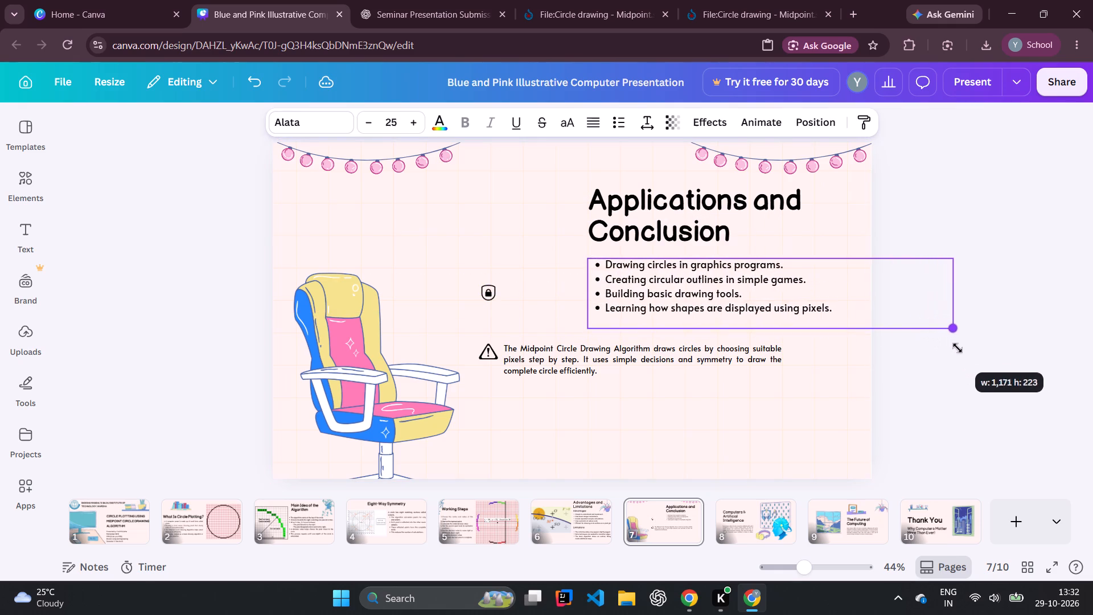
{"action": "left_click_drag", "start_coordinate": [958, 348], "coordinate": [976, 350]}
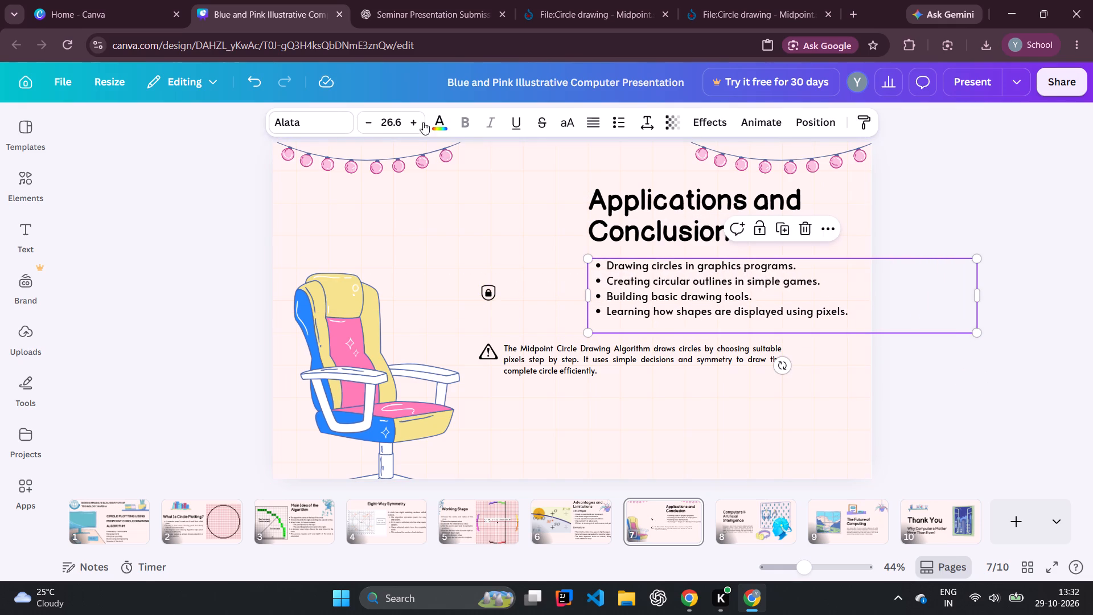
{"action": "triple_click", "coordinate": [406, 120]}
{"action": "left_click", "coordinate": [406, 120]}
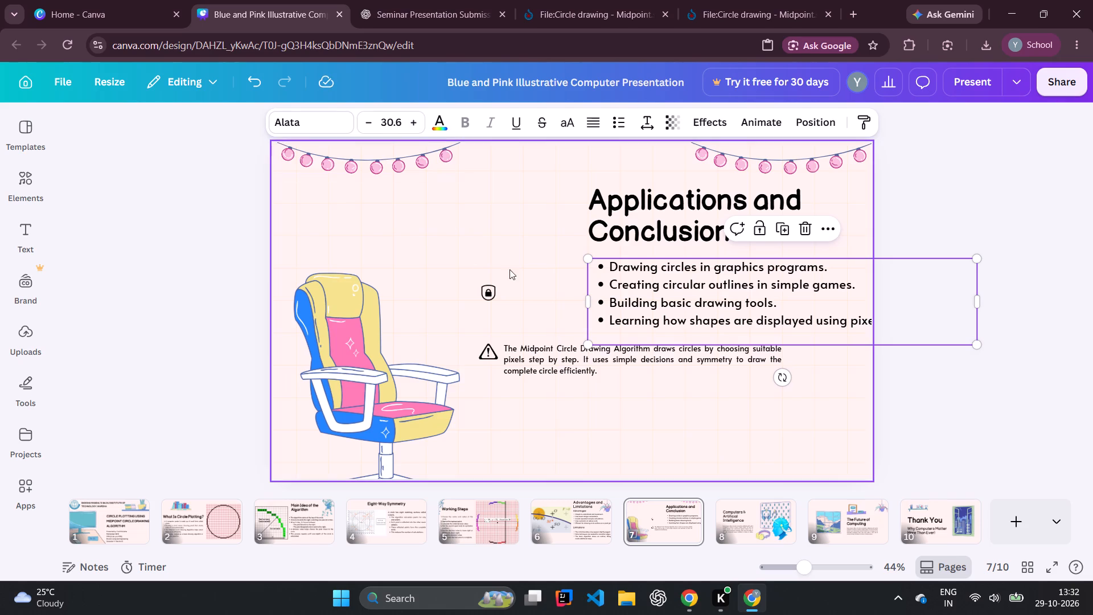
{"action": "left_click", "coordinate": [369, 125]}
{"action": "left_click", "coordinate": [369, 125]}
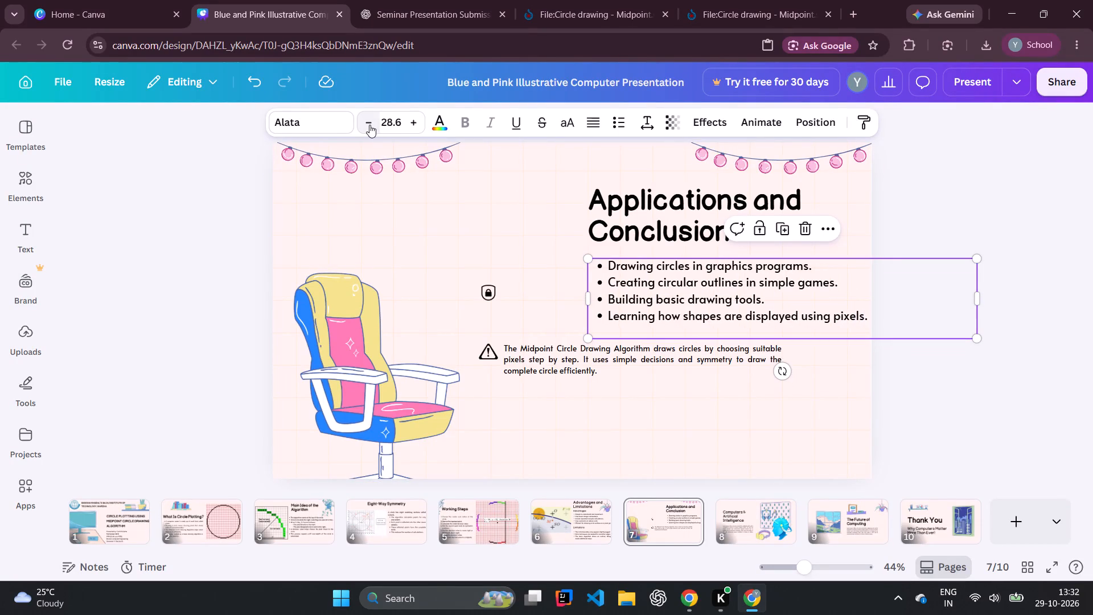
Move the Conclusion paragraph below the bullet list, set its font size to 29, and align it with the heading's left edge.
{"action": "left_click_drag", "start_coordinate": [580, 377], "coordinate": [677, 376]}
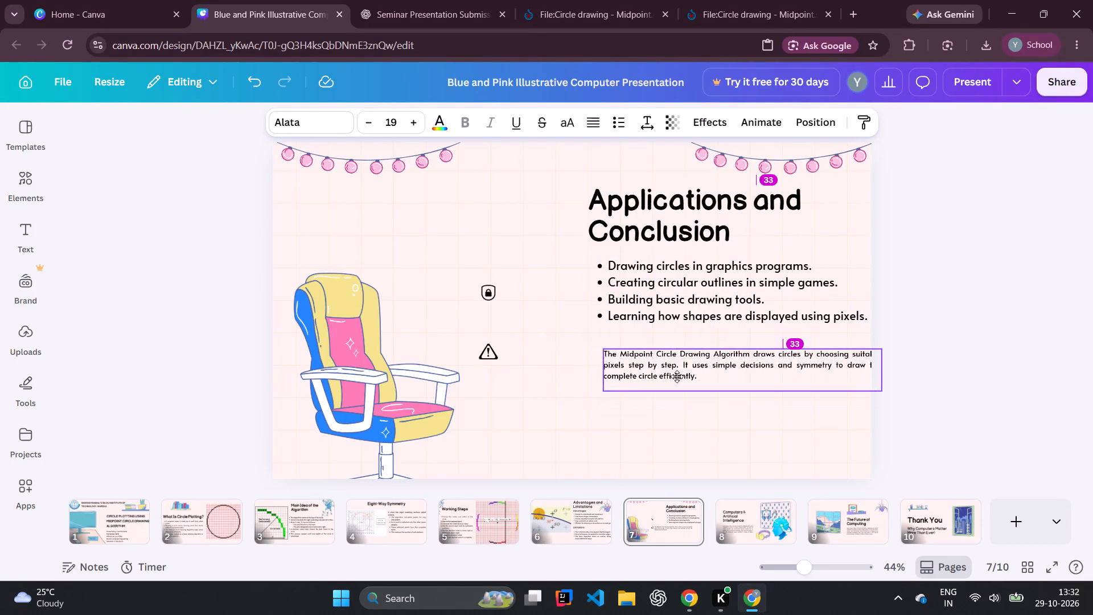
{"action": "left_click_drag", "start_coordinate": [677, 376], "coordinate": [669, 376]}
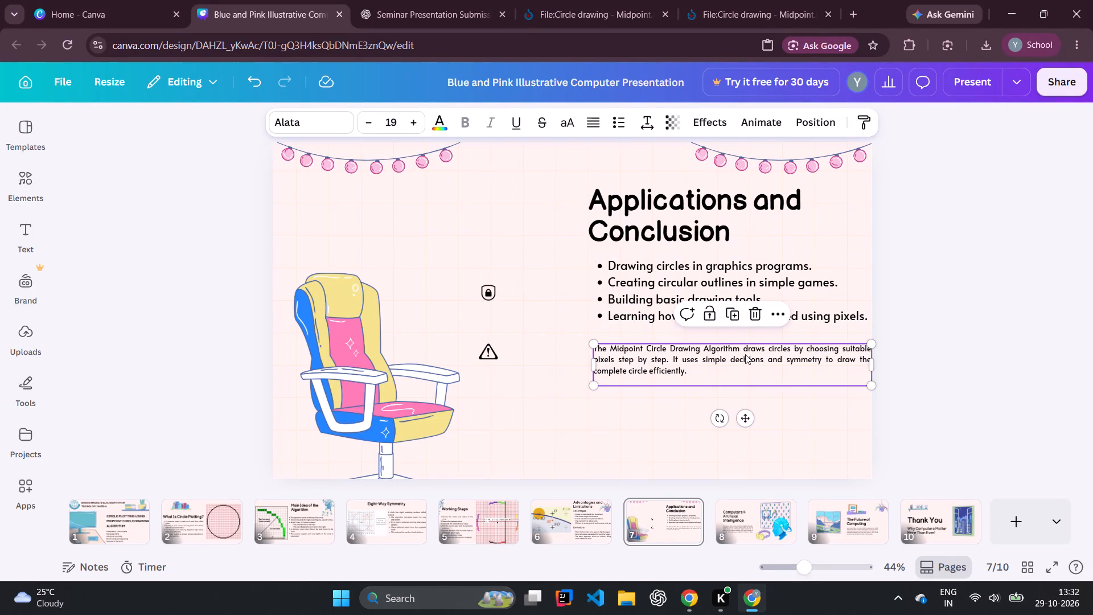
{"action": "left_click", "coordinate": [412, 122]}
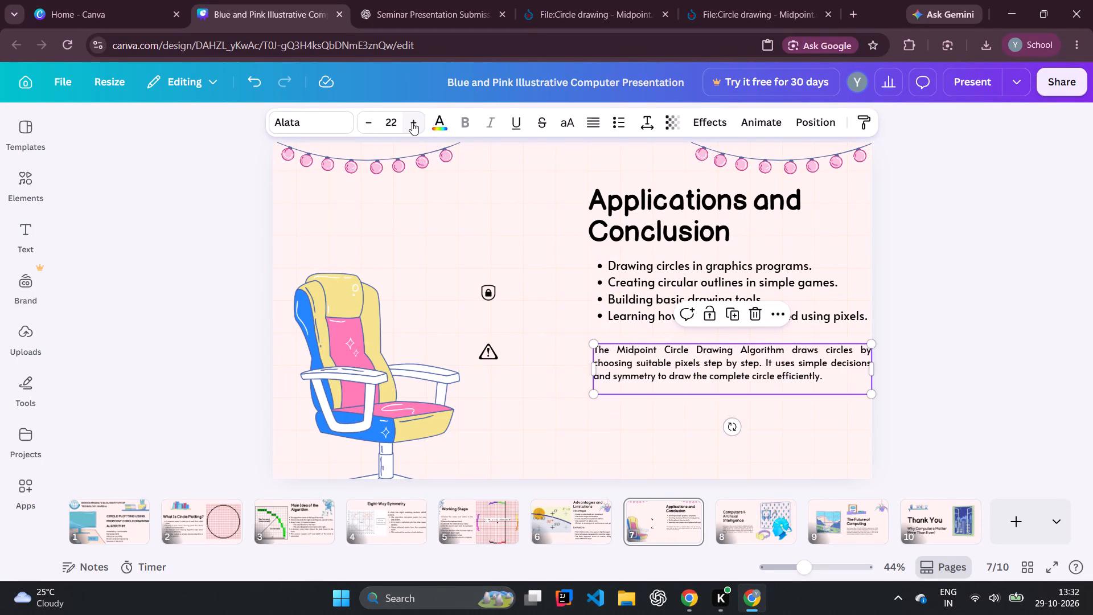
{"action": "triple_click", "coordinate": [412, 122]}
{"action": "double_click", "coordinate": [412, 122]}
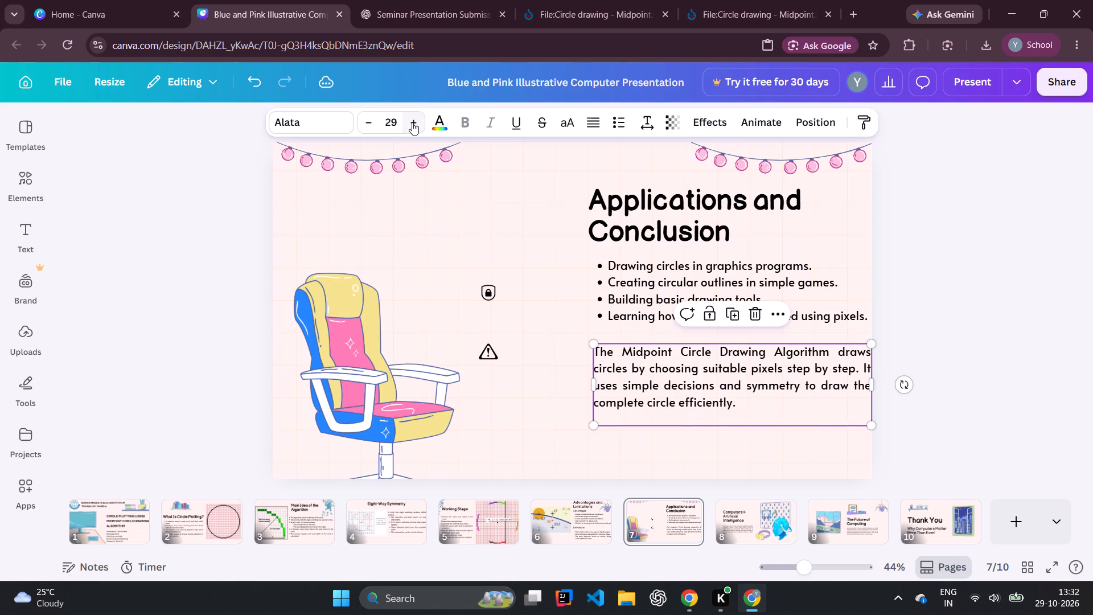
{"action": "left_click", "coordinate": [1032, 231]}
{"action": "left_click_drag", "start_coordinate": [757, 376], "coordinate": [751, 375]}
{"action": "left_click", "coordinate": [976, 285]}
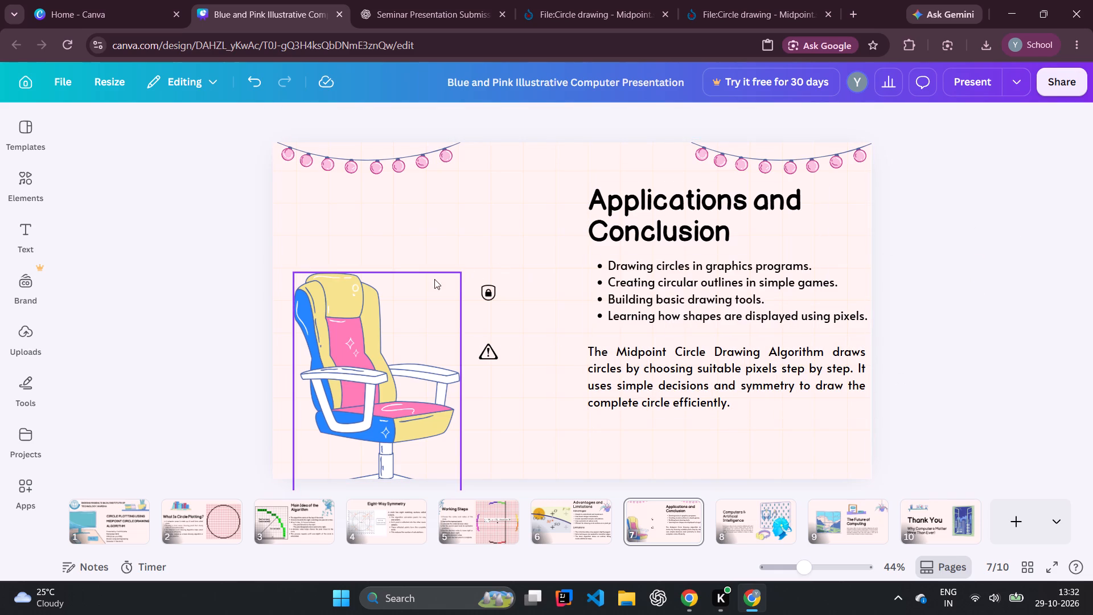
Delete the chair illustration together with the lock and warning icons from page 7.
{"action": "left_click_drag", "start_coordinate": [213, 363], "coordinate": [511, 322]}
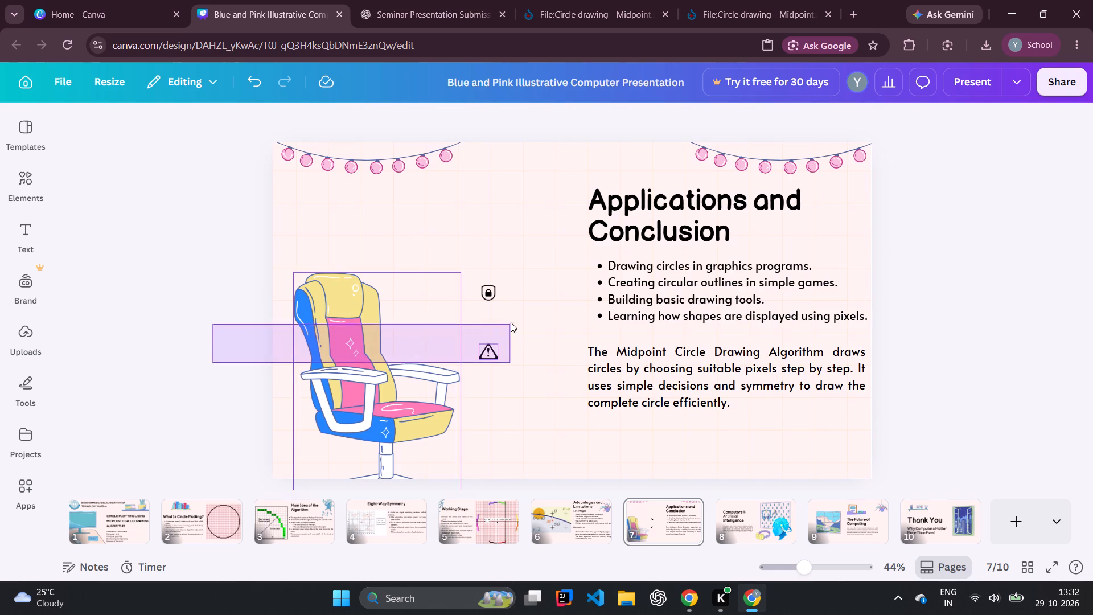
{"action": "left_click_drag", "start_coordinate": [511, 322], "coordinate": [502, 288]}
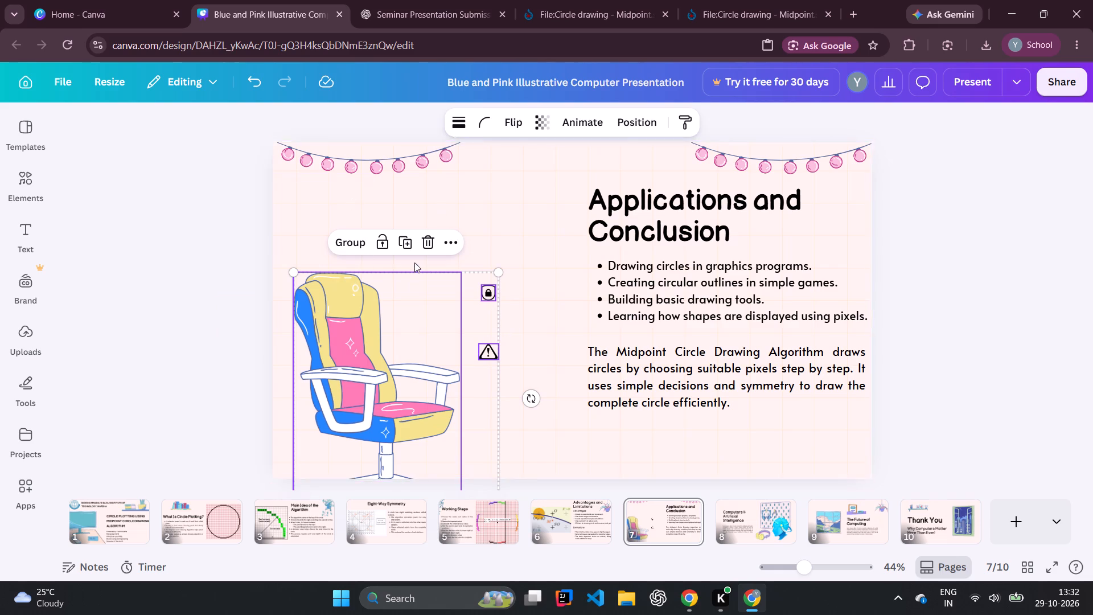
{"action": "left_click", "coordinate": [429, 243]}
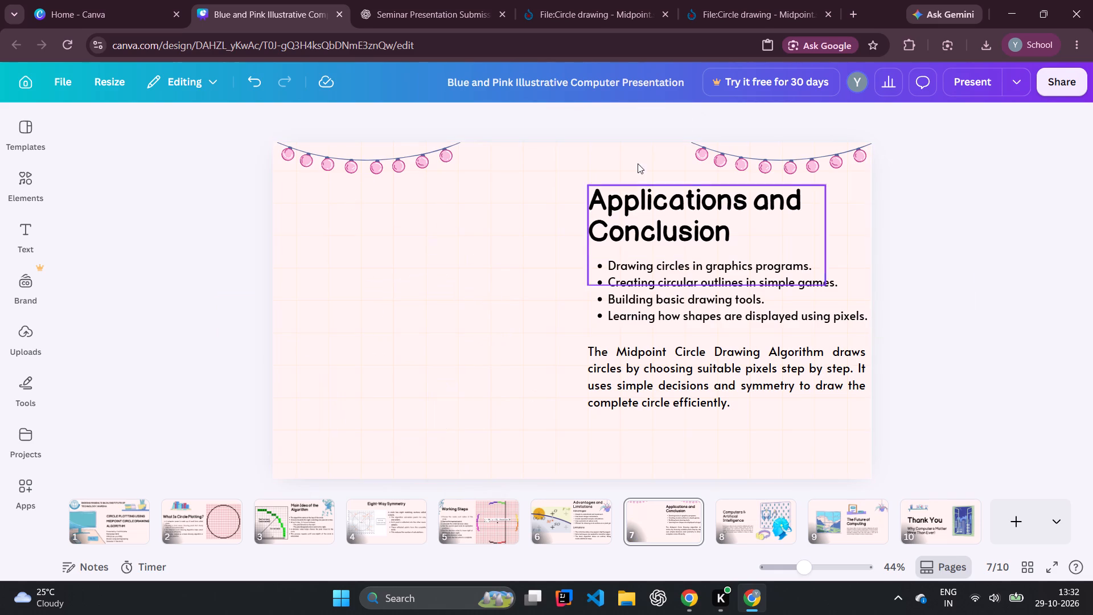
Open ChatGPT's suggested Wikimedia image of concentric circles drawn with Bresenham's circle algorithm and copy the image.
{"action": "left_click", "coordinate": [419, 13]}
{"action": "scroll", "coordinate": [543, 313], "scroll_direction": "down", "scroll_amount": 6}
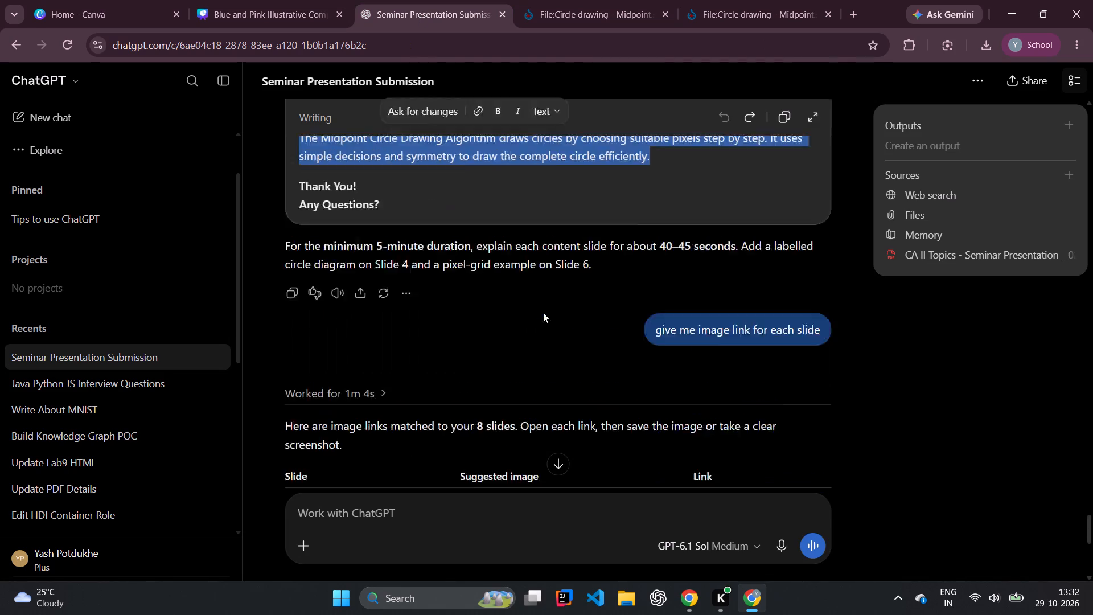
{"action": "scroll", "coordinate": [544, 313], "scroll_direction": "down", "scroll_amount": 4}
{"action": "left_click", "coordinate": [700, 268]}
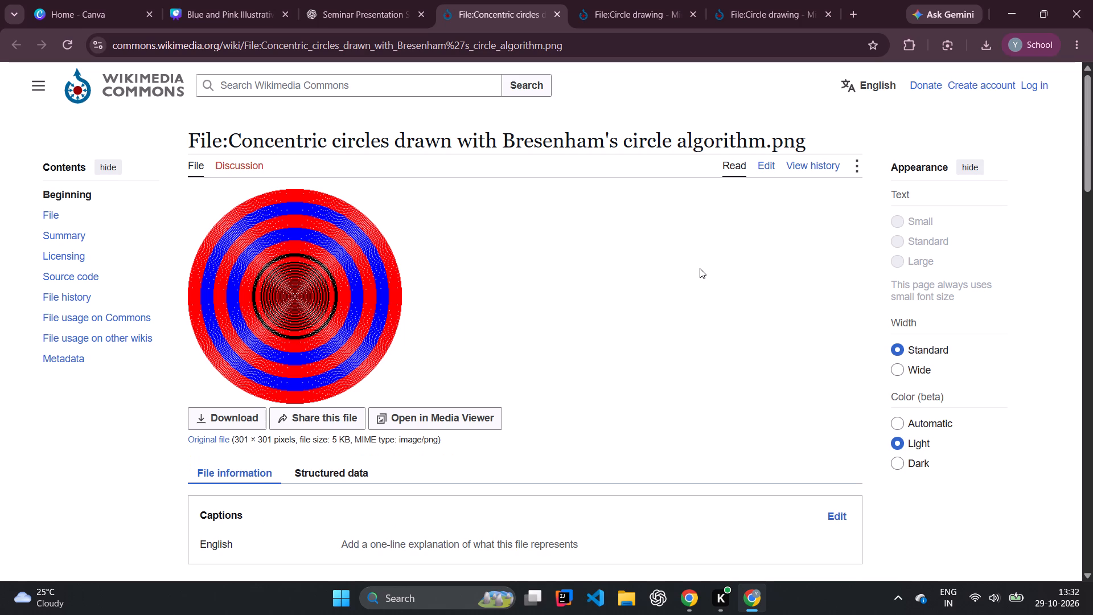
{"action": "right_click", "coordinate": [259, 288]}
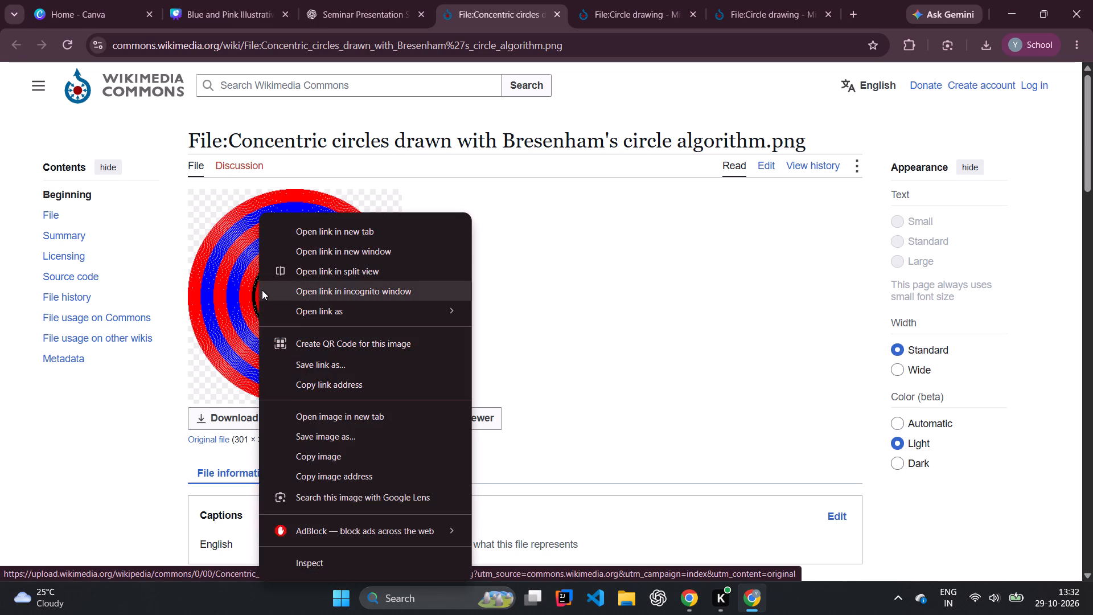
{"action": "left_click", "coordinate": [375, 449]}
Paste the copied concentric-circles image onto the Applications and Conclusion slide, align it with the slide's left edge, and enlarge it to fill the empty half.
{"action": "left_click", "coordinate": [235, 14]}
{"action": "right_click", "coordinate": [364, 315]}
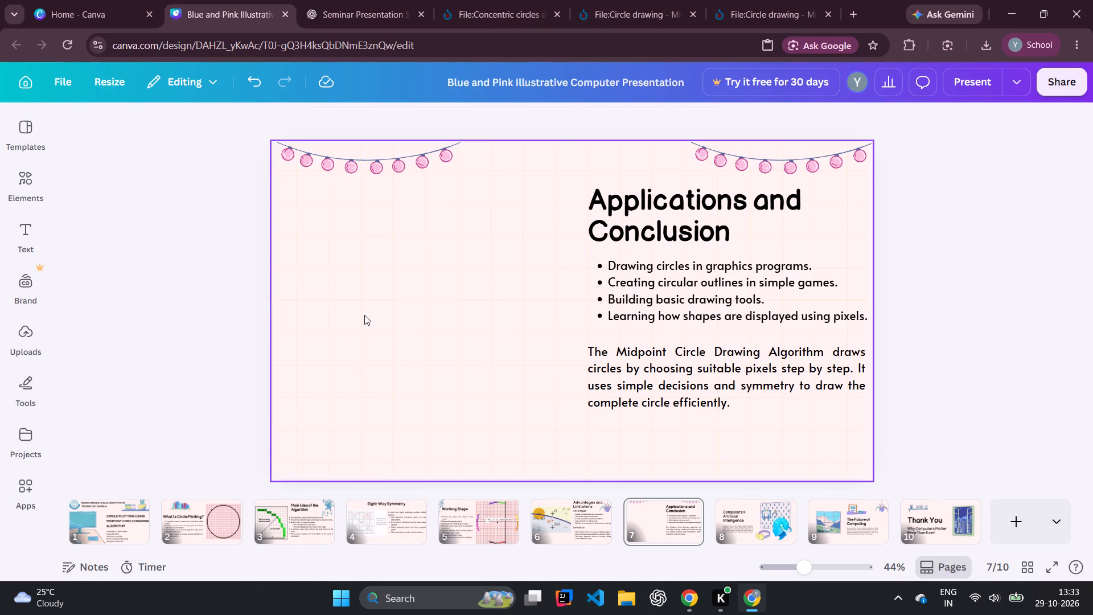
{"action": "left_click", "coordinate": [434, 199]}
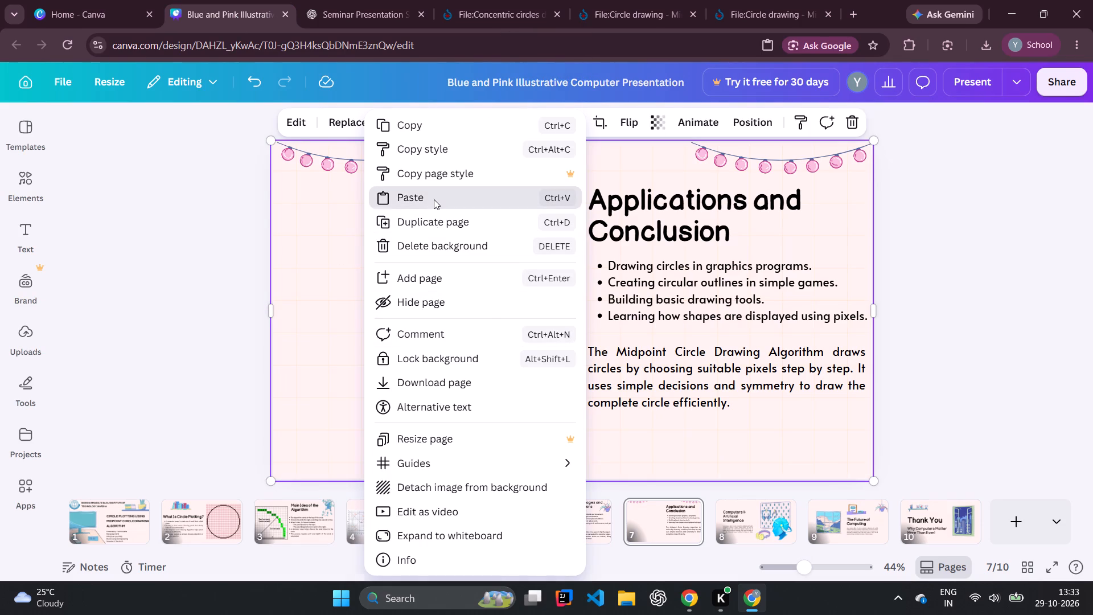
{"action": "left_click_drag", "start_coordinate": [524, 307], "coordinate": [307, 273]}
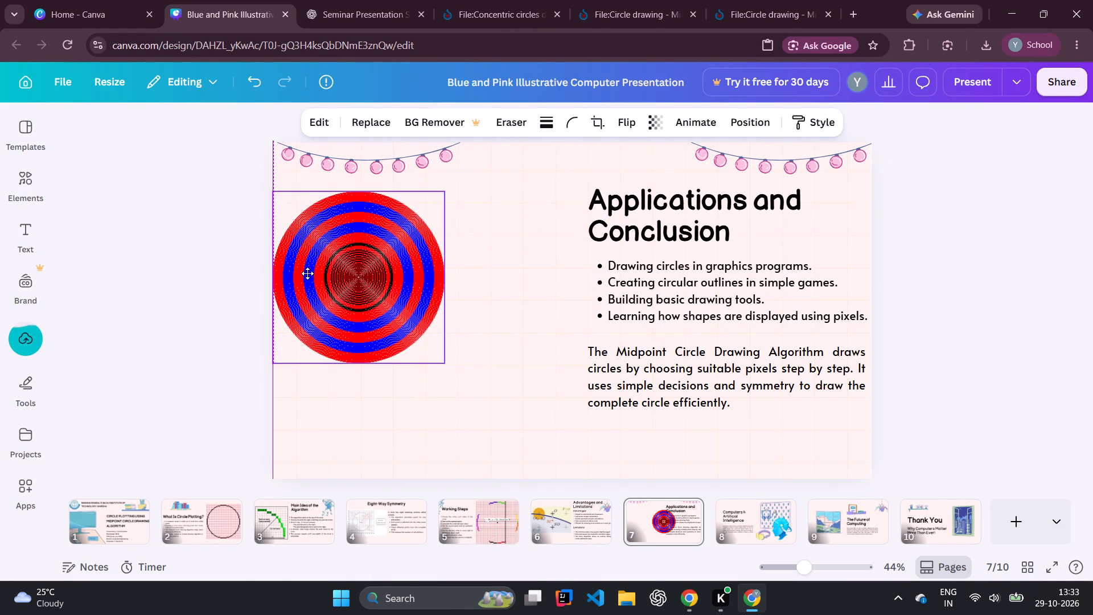
{"action": "left_click_drag", "start_coordinate": [307, 273], "coordinate": [309, 268]}
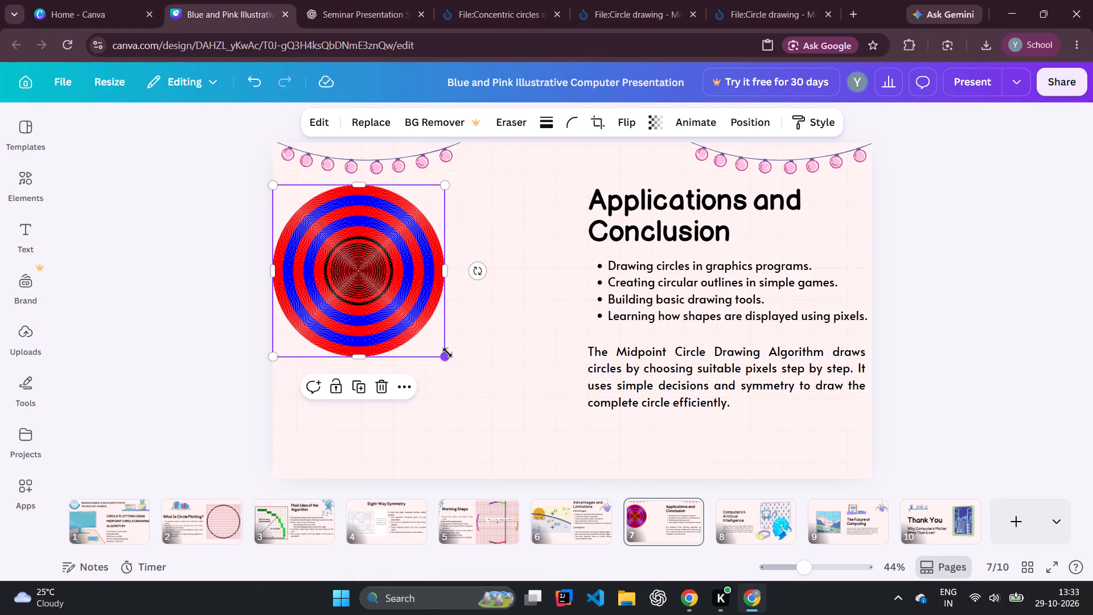
{"action": "left_click_drag", "start_coordinate": [447, 356], "coordinate": [554, 442]}
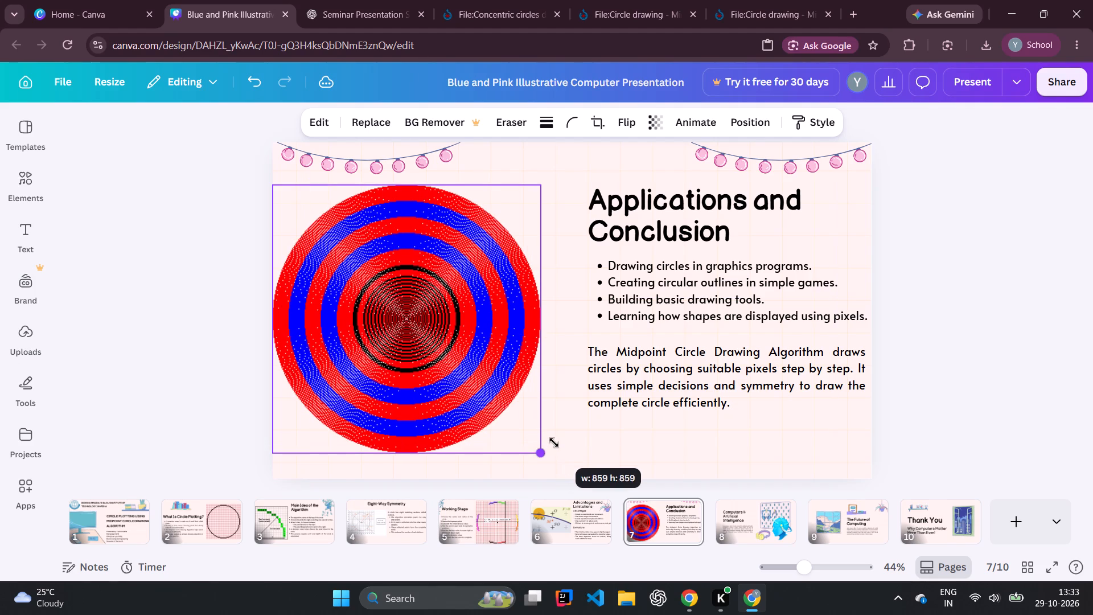
{"action": "left_click_drag", "start_coordinate": [554, 442], "coordinate": [561, 448]}
{"action": "left_click", "coordinate": [172, 317]}
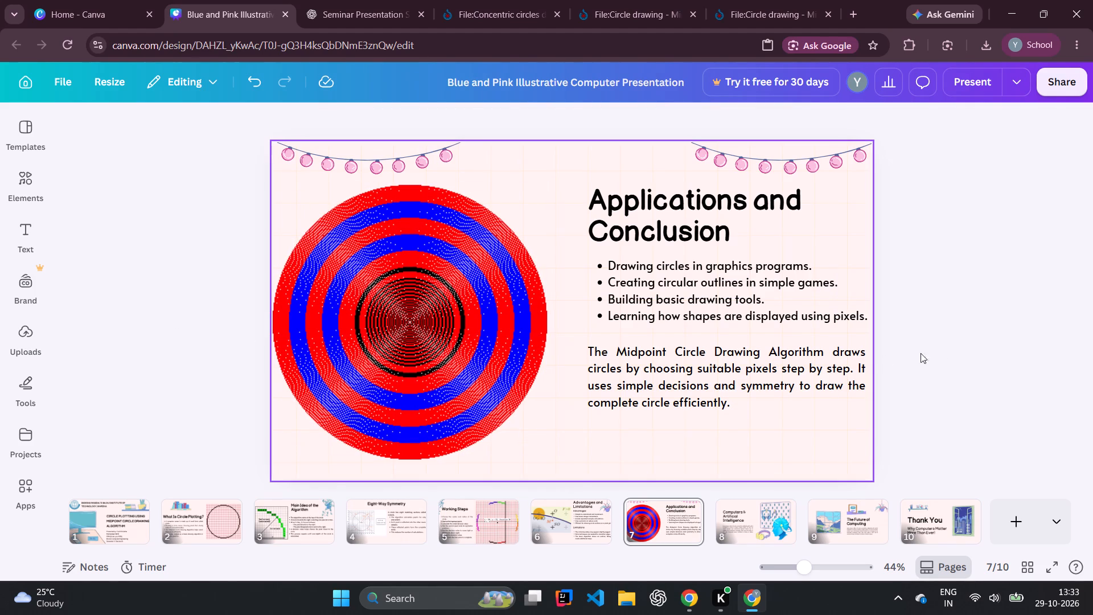
Delete the unused template pages "Computers & Artificial Intelligence" and "The Future of Computing".
{"action": "left_click", "coordinate": [760, 518]}
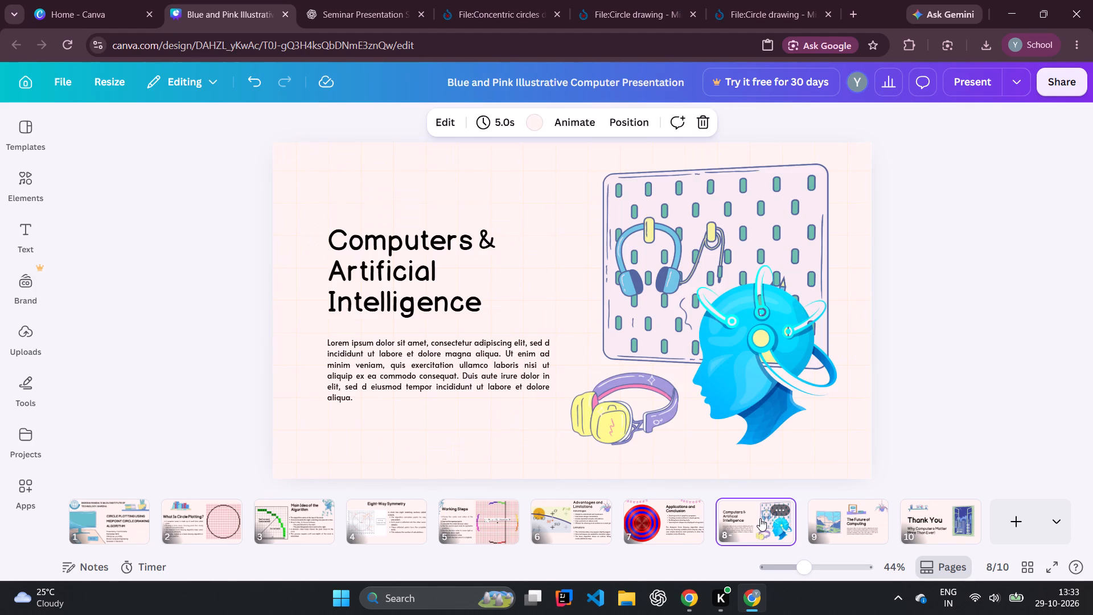
{"action": "right_click", "coordinate": [769, 519]}
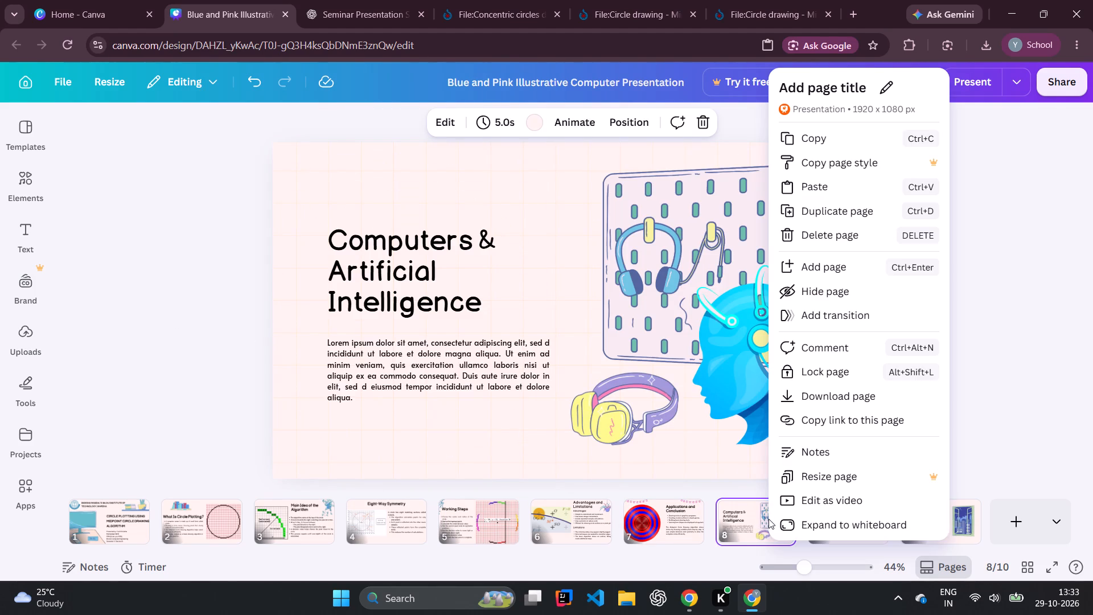
{"action": "left_click", "coordinate": [757, 522]}
{"action": "left_click", "coordinate": [779, 510]}
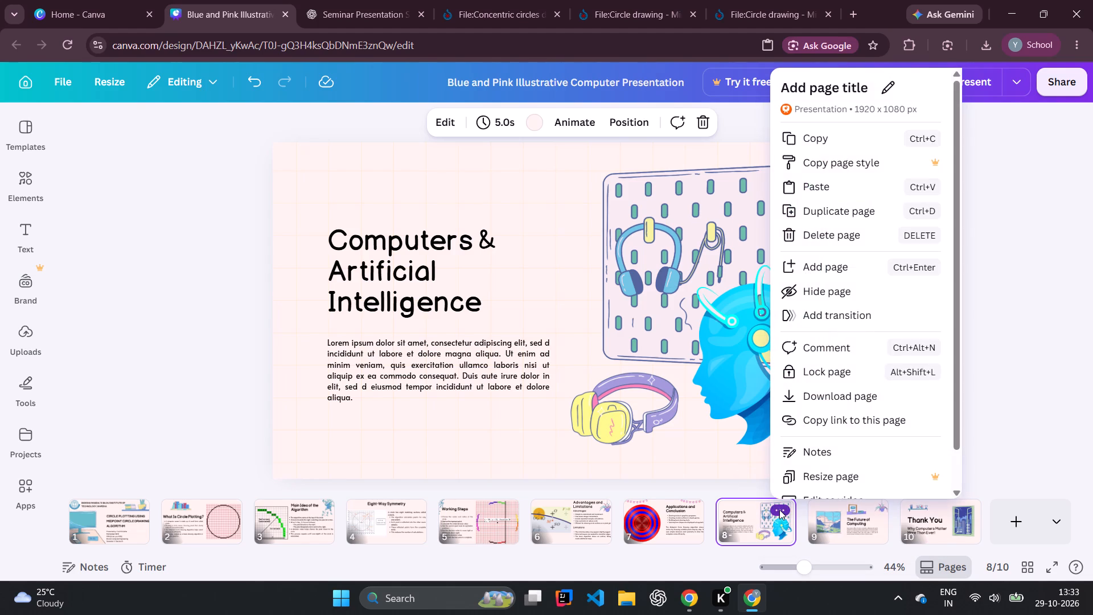
{"action": "left_click", "coordinate": [811, 236]}
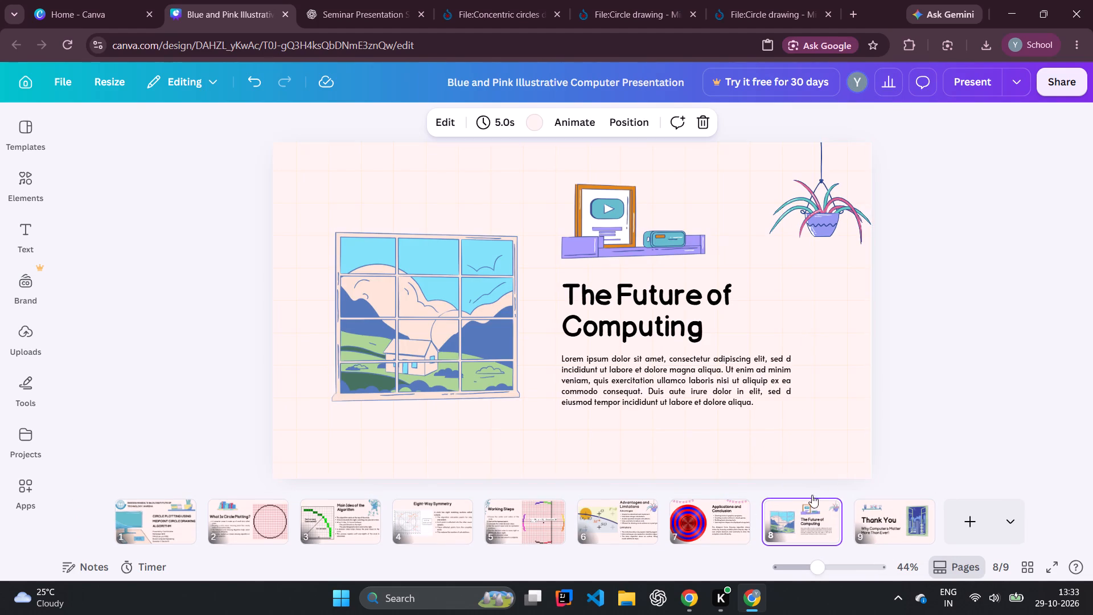
{"action": "left_click", "coordinate": [698, 134]}
{"action": "left_click", "coordinate": [708, 127]}
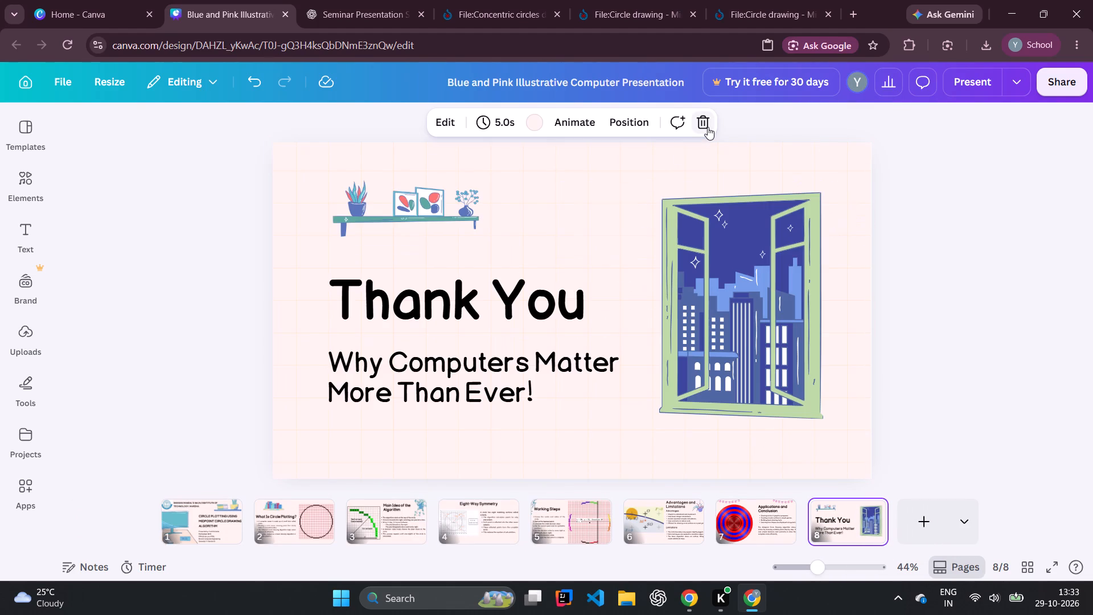
Delete the subtitle "Why Computers Matter More Than Ever!" from the Thank You page.
{"action": "double_click", "coordinate": [537, 380]}
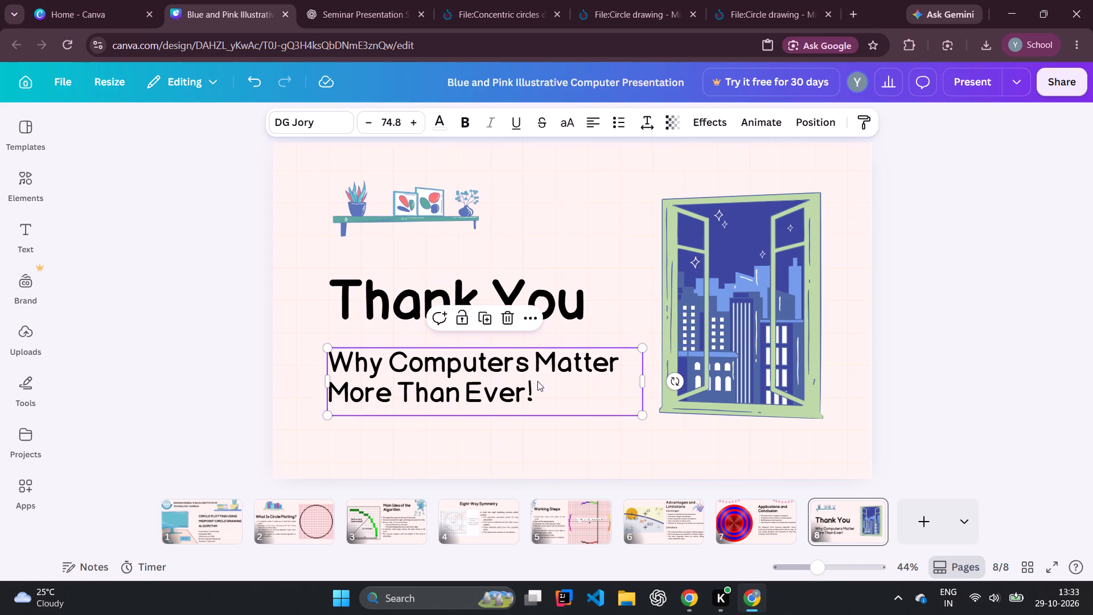
{"action": "key", "text": "BackSpace"}
{"action": "left_click", "coordinate": [896, 306]}
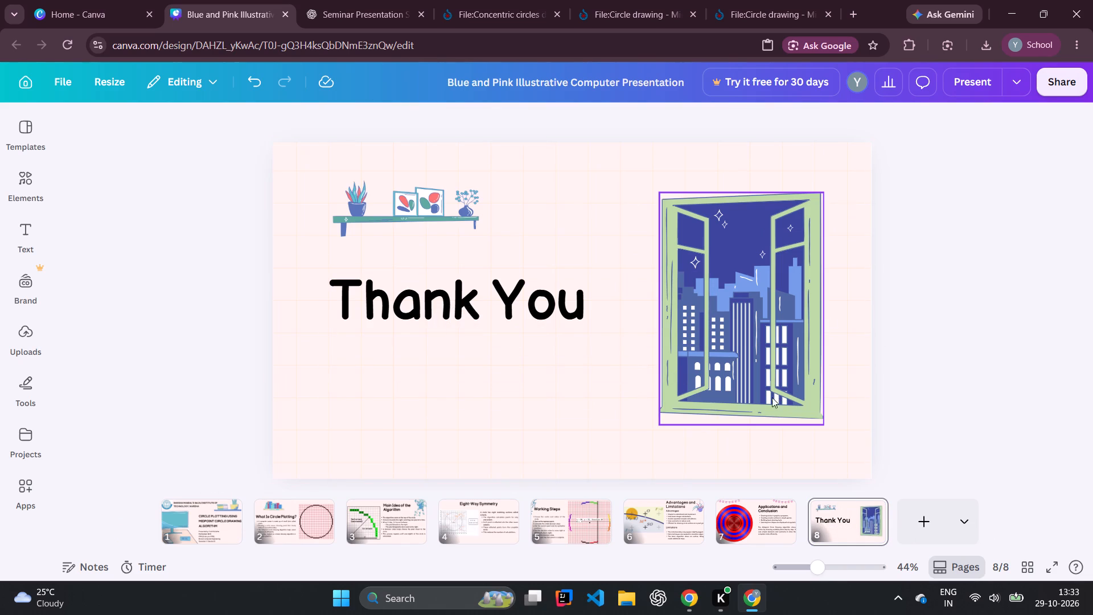
Download all pages of the presentation as a PDF with the Digital preset.
{"action": "left_click", "coordinate": [1058, 77]}
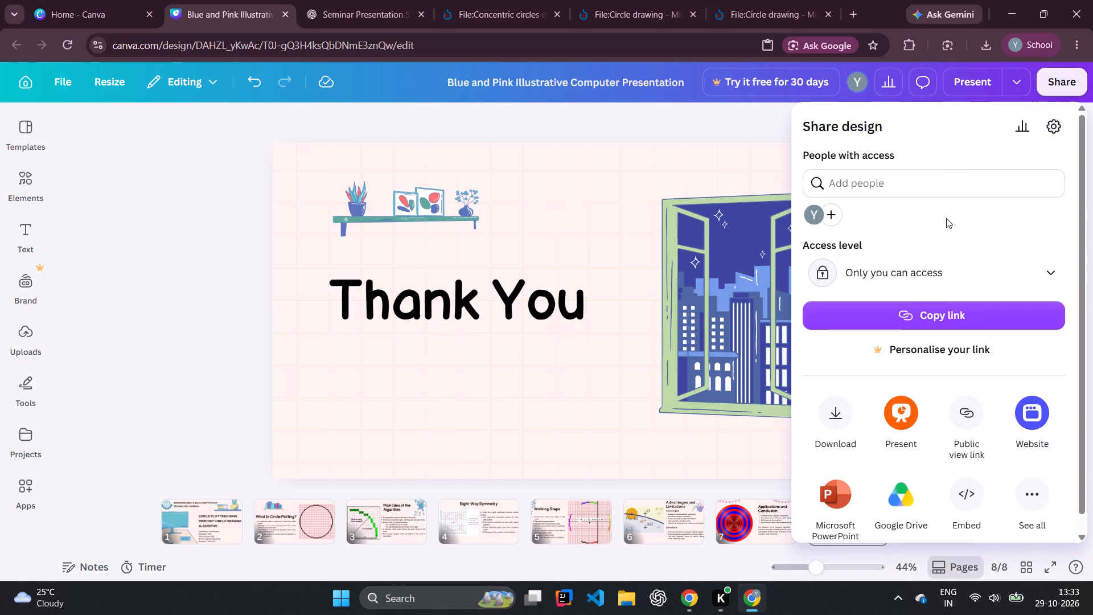
{"action": "left_click", "coordinate": [832, 423]}
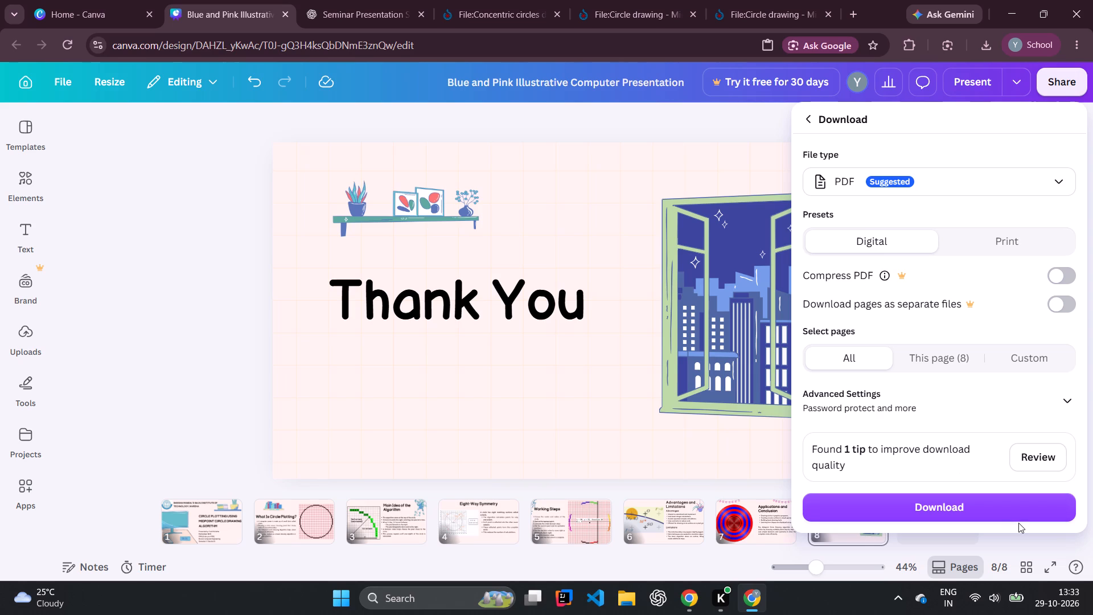
{"action": "left_click", "coordinate": [1034, 504]}
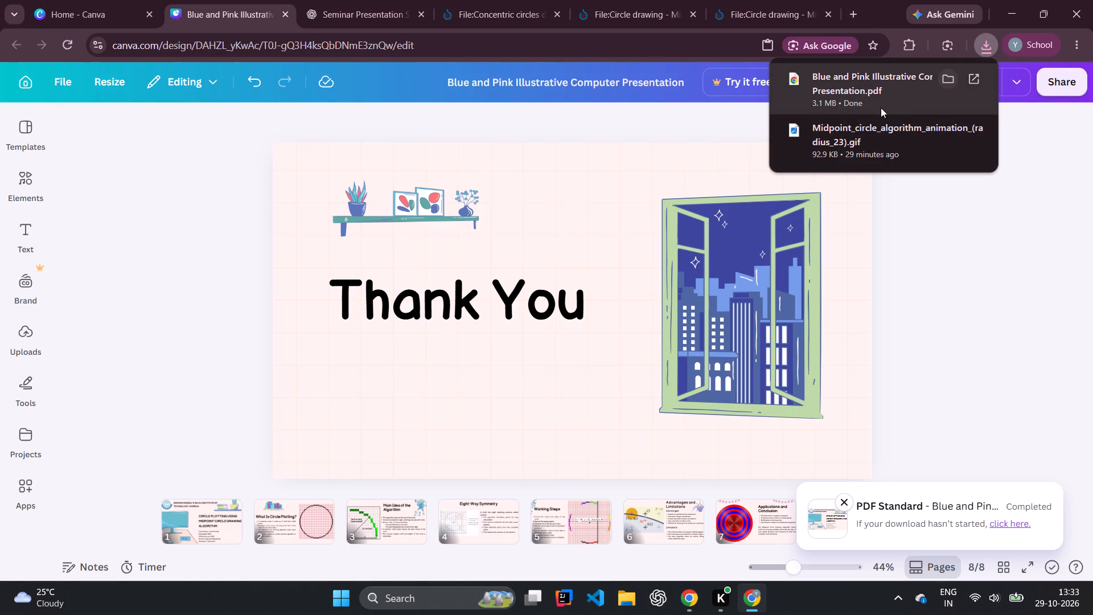
Open the downloaded presentation PDF and look through its slides to check their text, images and layout.
{"action": "left_click_drag", "start_coordinate": [880, 108], "coordinate": [868, 6]}
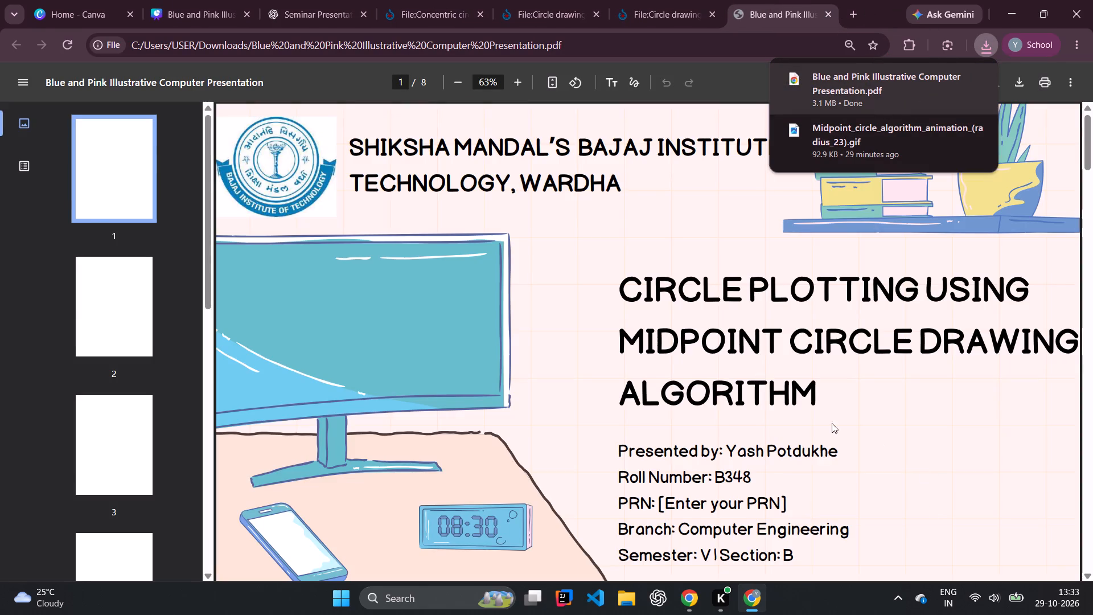
{"action": "left_click", "coordinate": [772, 400]}
{"action": "scroll", "coordinate": [830, 257], "scroll_direction": "down", "scroll_amount": 13}
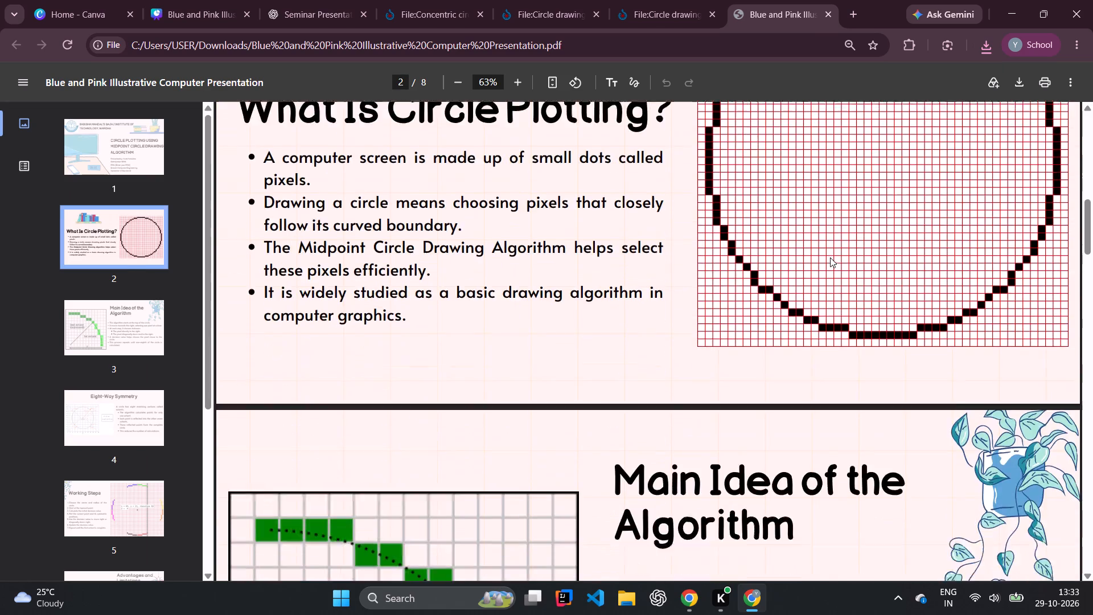
{"action": "scroll", "coordinate": [830, 257], "scroll_direction": "down", "scroll_amount": 14}
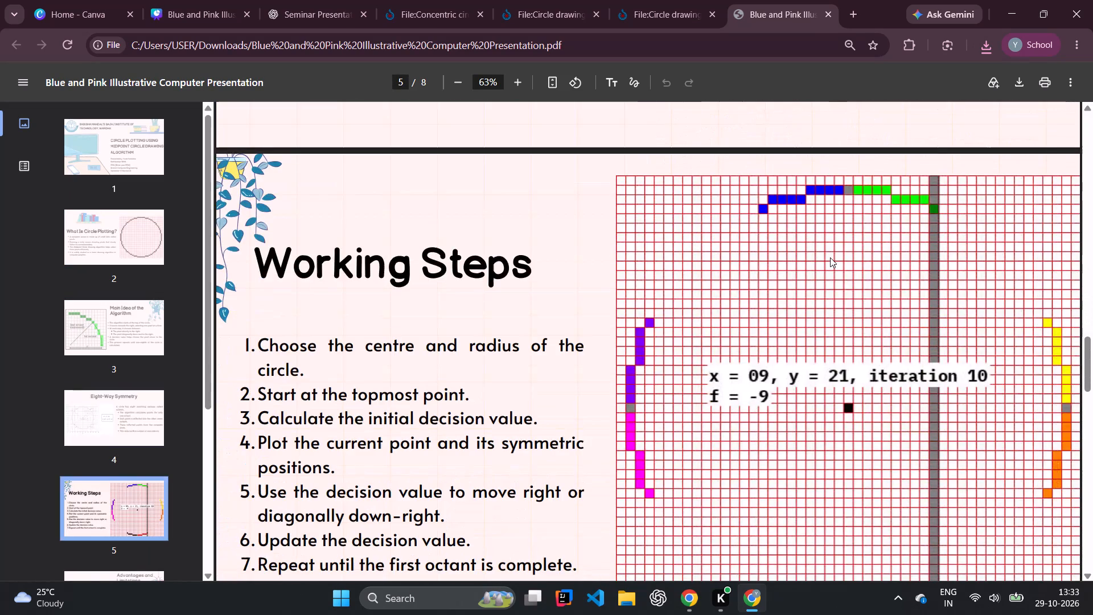
{"action": "scroll", "coordinate": [830, 257], "scroll_direction": "down", "scroll_amount": 2}
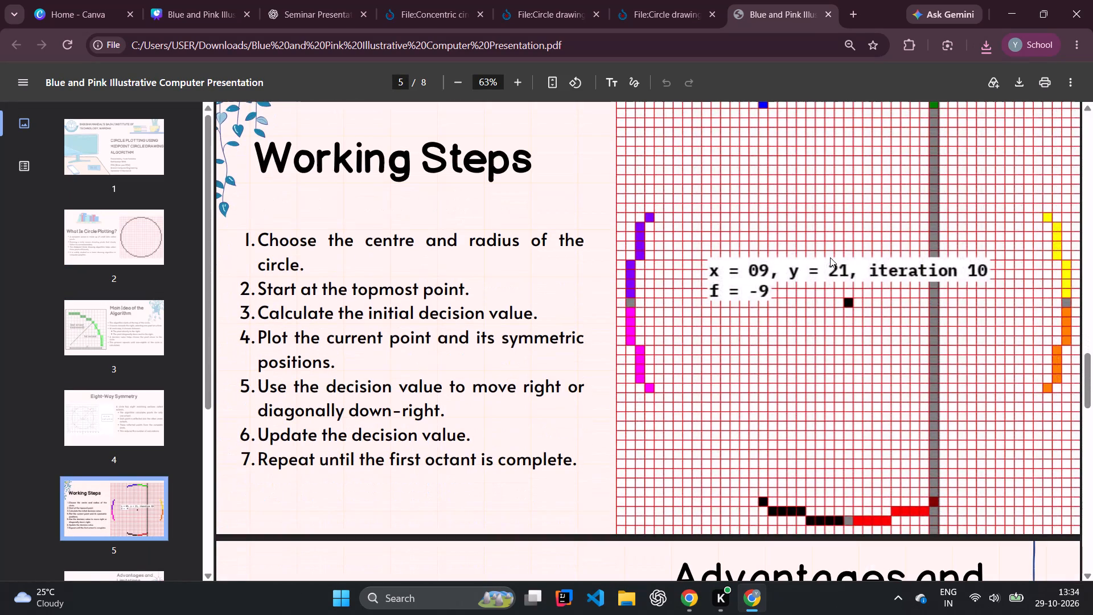
{"action": "scroll", "coordinate": [830, 257], "scroll_direction": "up", "scroll_amount": 1}
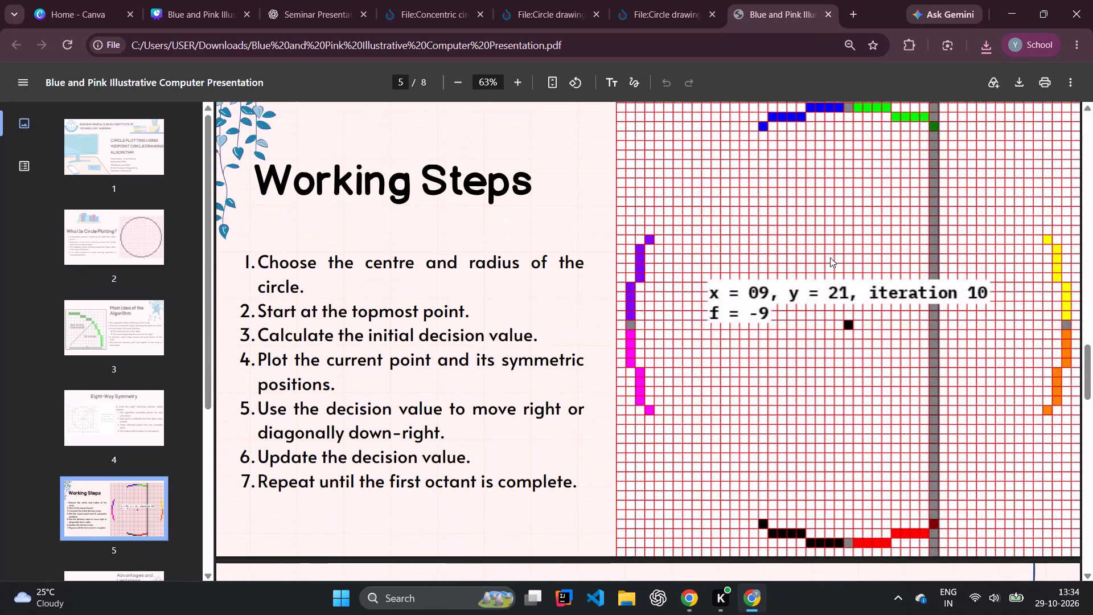
{"action": "scroll", "coordinate": [830, 257], "scroll_direction": "down", "scroll_amount": 4}
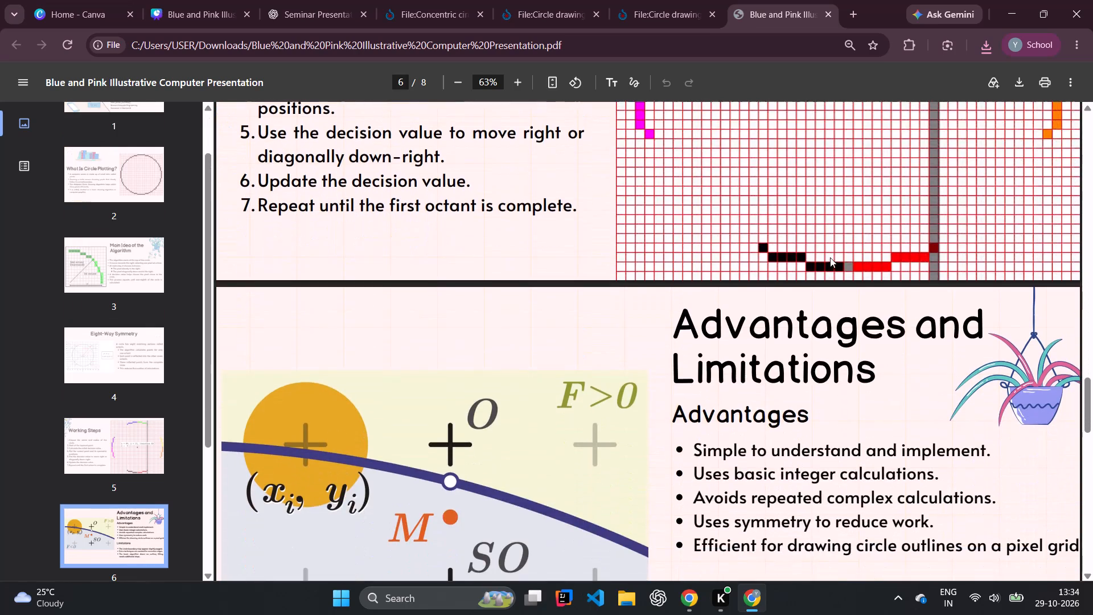
{"action": "scroll", "coordinate": [830, 257], "scroll_direction": "down", "scroll_amount": 13}
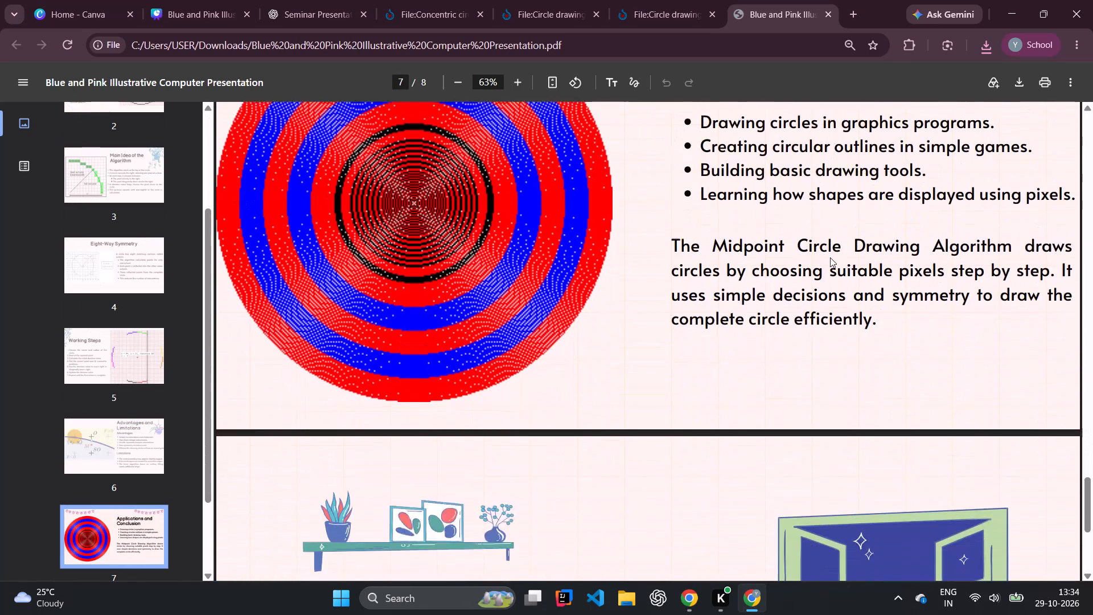
{"action": "scroll", "coordinate": [830, 257], "scroll_direction": "down", "scroll_amount": 7}
{"action": "scroll", "coordinate": [830, 257], "scroll_direction": "up", "scroll_amount": 11}
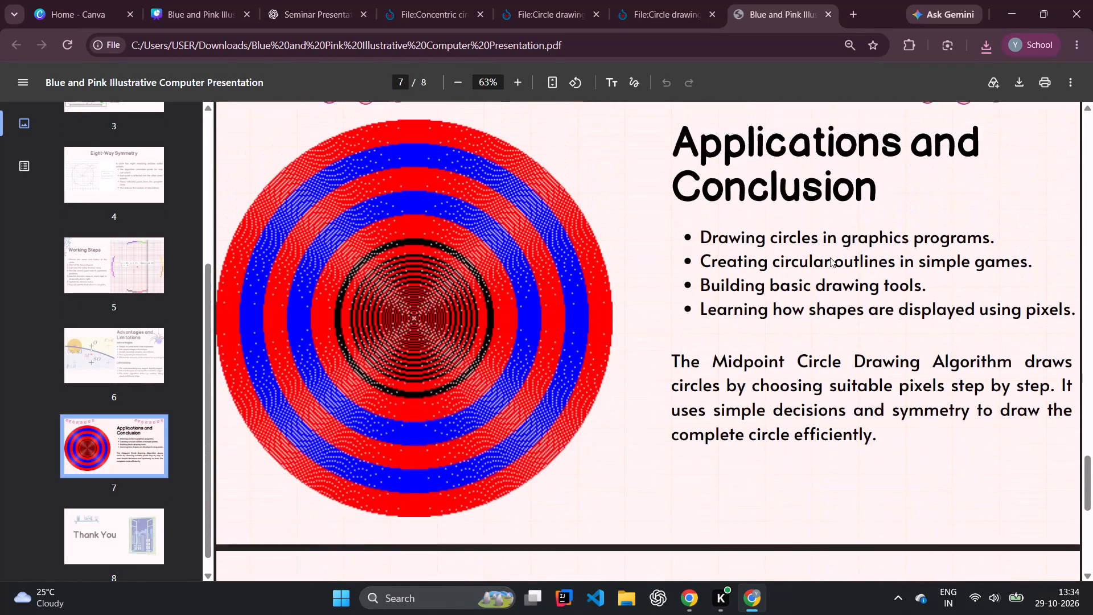
{"action": "scroll", "coordinate": [830, 257], "scroll_direction": "up", "scroll_amount": 20}
{"action": "scroll", "coordinate": [830, 257], "scroll_direction": "up", "scroll_amount": 3}
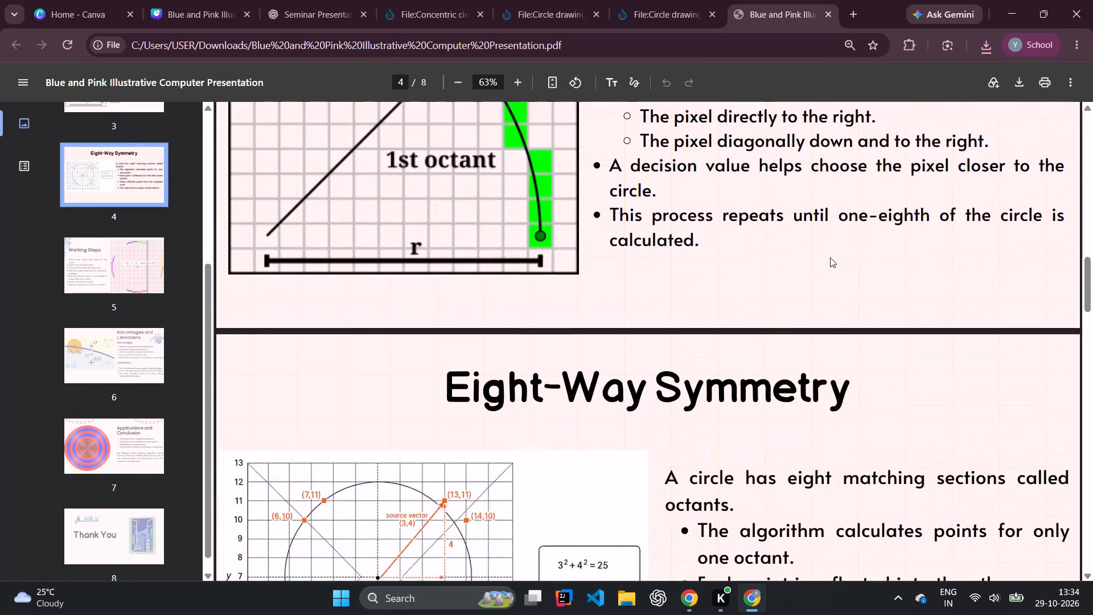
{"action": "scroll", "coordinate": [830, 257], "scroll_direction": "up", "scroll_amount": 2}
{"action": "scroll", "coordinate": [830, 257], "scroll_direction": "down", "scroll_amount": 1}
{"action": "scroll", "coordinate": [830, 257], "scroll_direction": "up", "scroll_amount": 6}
Return to the Canva presentation, copy its share link and allow anyone with the link to view it.
{"action": "left_click", "coordinate": [191, 0]}
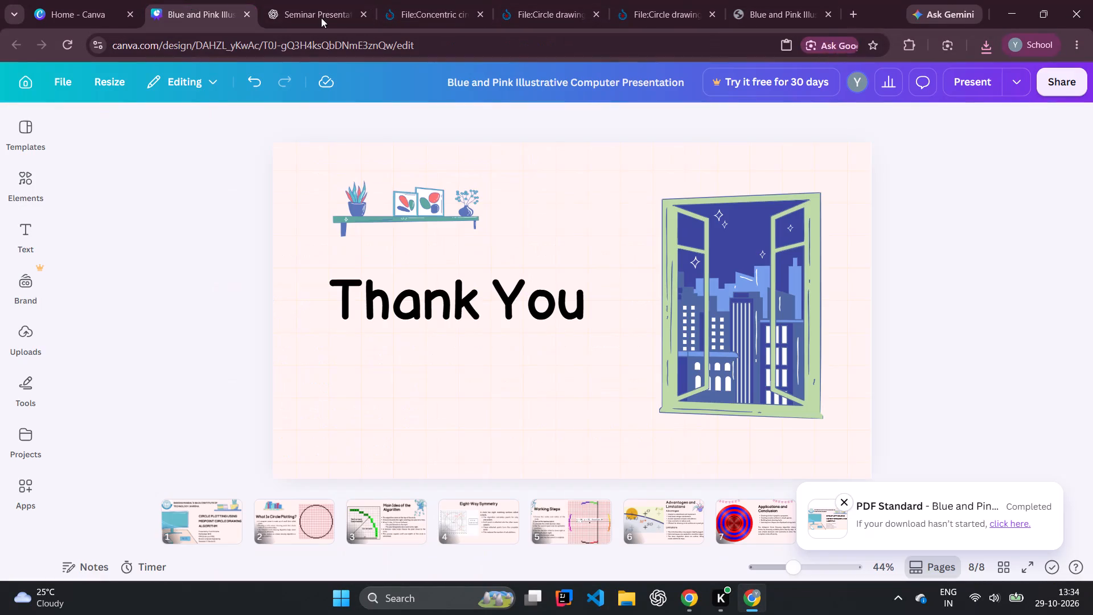
{"action": "left_click", "coordinate": [1058, 91]}
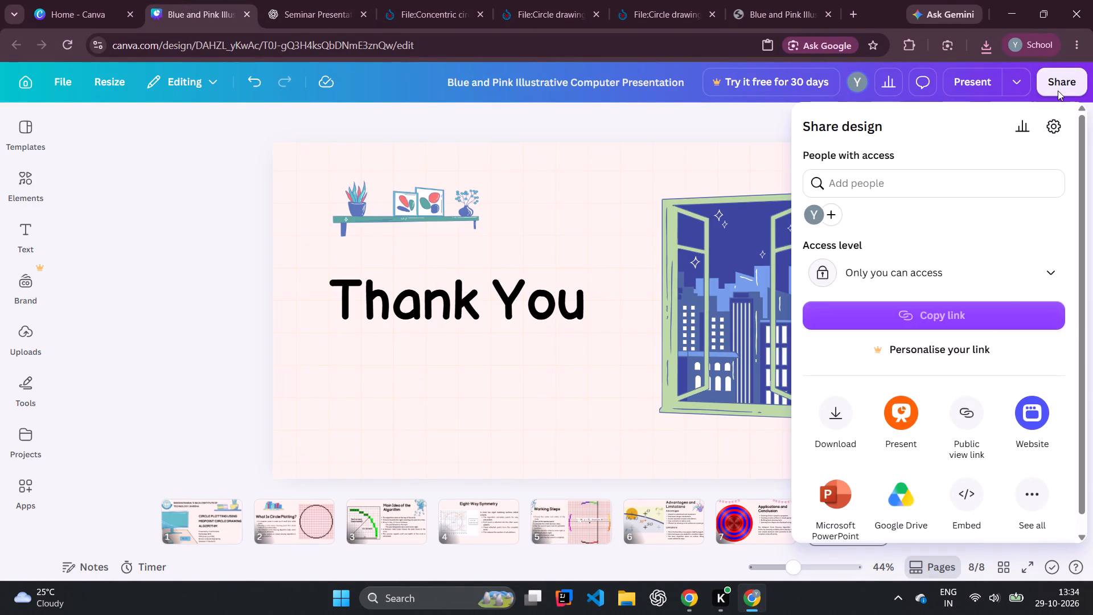
{"action": "left_click", "coordinate": [991, 318]}
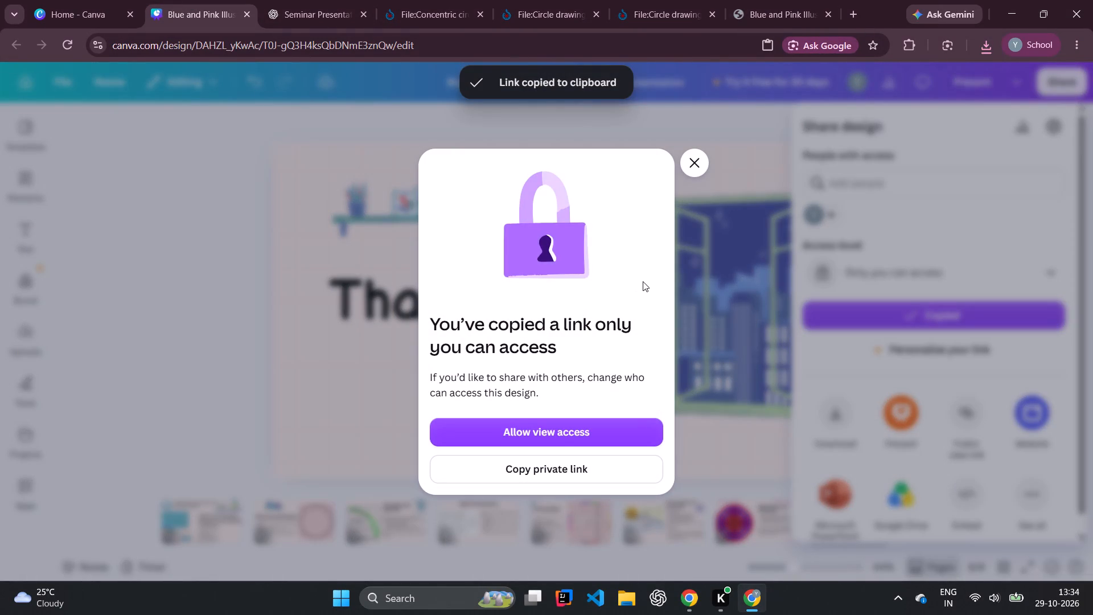
{"action": "left_click", "coordinate": [627, 438]}
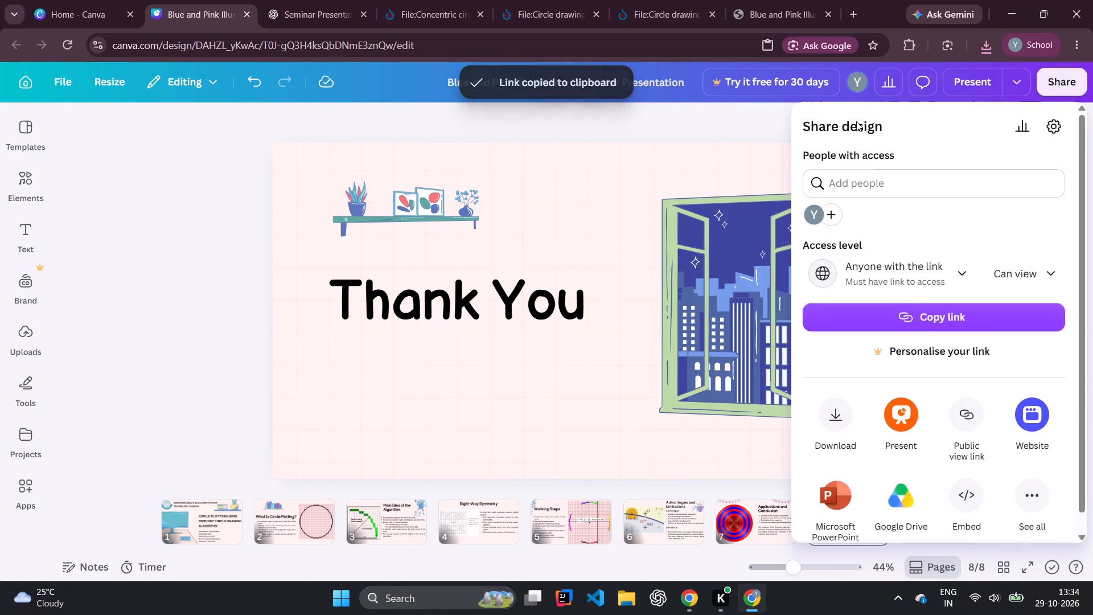
{"action": "left_click", "coordinate": [717, 116]}
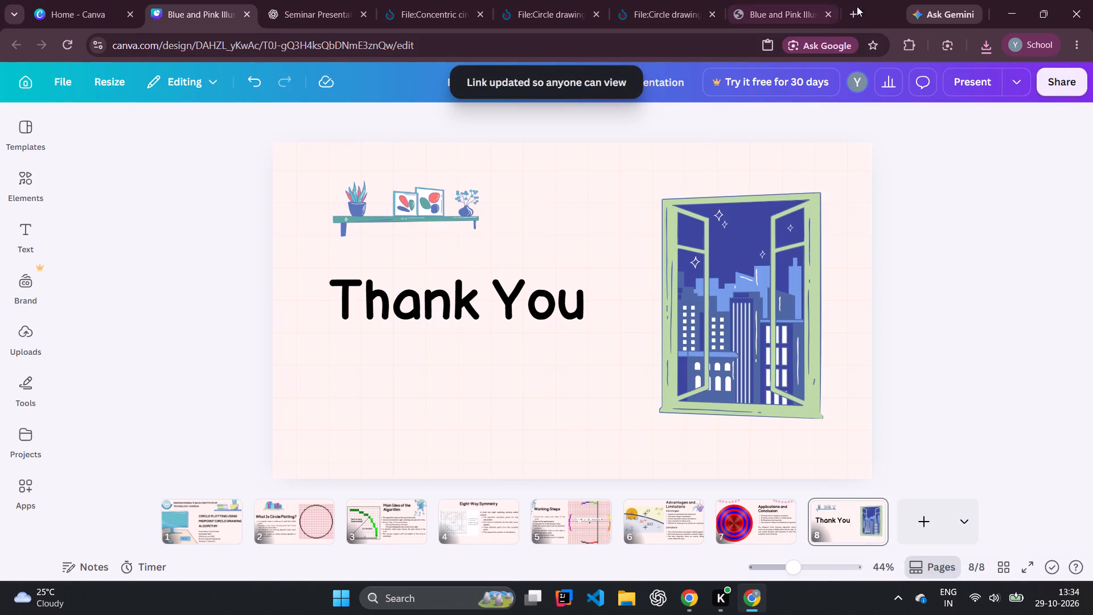
Open a new browser tab and close the three circle image file tabs, "File:Concentric…" and both "File:Circle drawing…".
{"action": "left_click", "coordinate": [852, 13]}
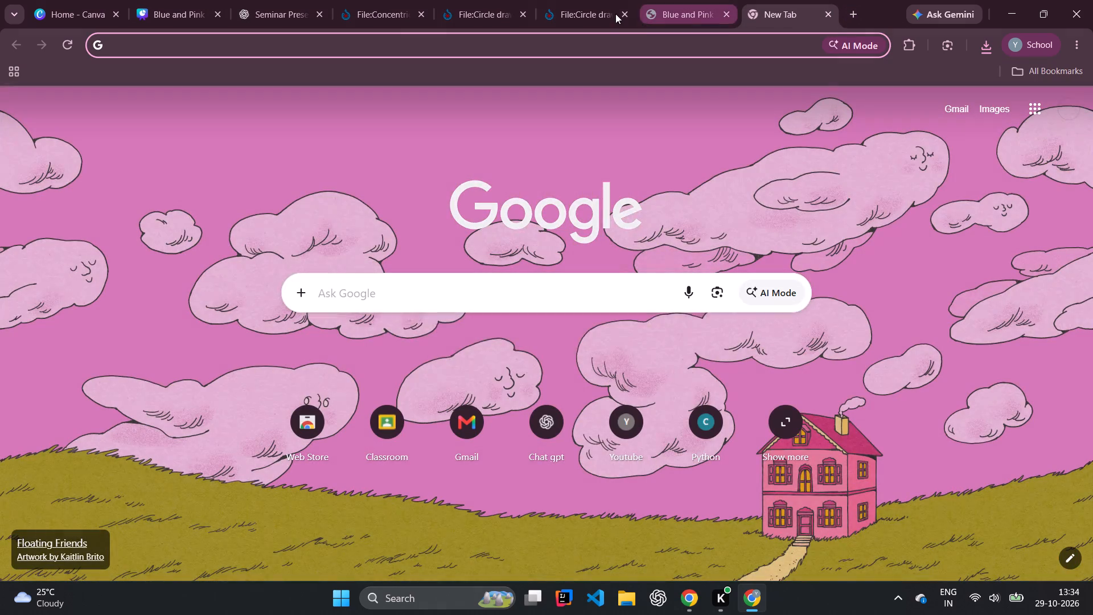
{"action": "left_click", "coordinate": [621, 11]}
{"action": "left_click", "coordinate": [522, 13]}
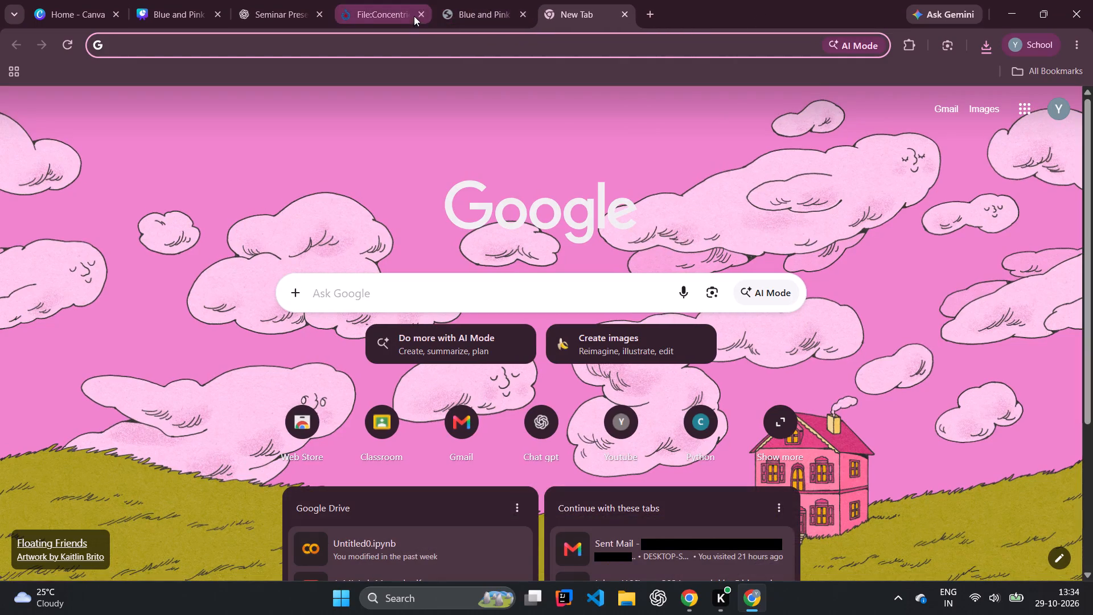
{"action": "left_click", "coordinate": [425, 12]}
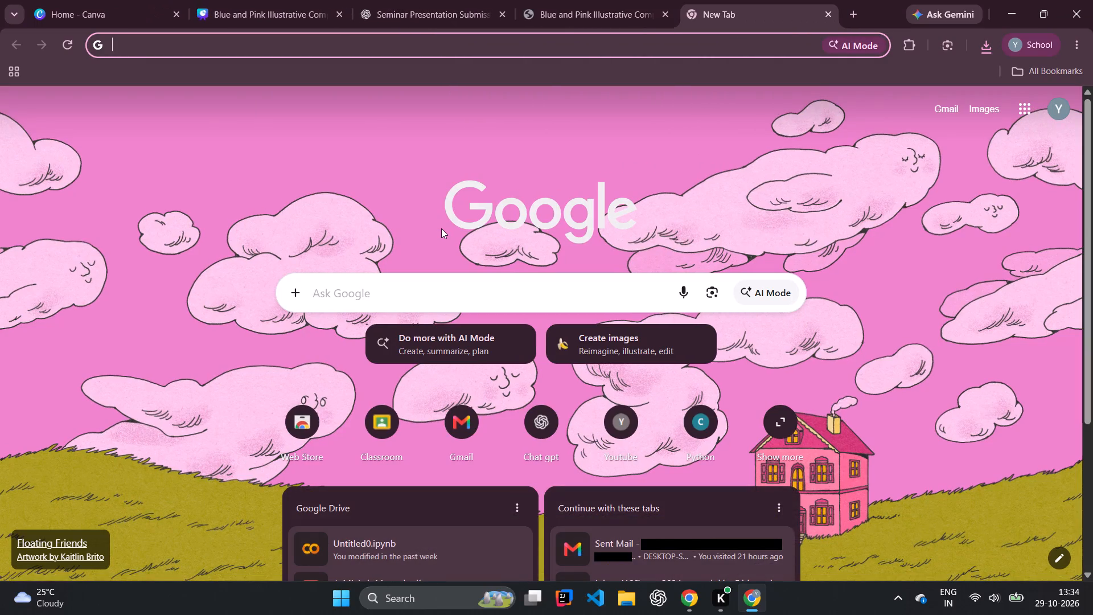
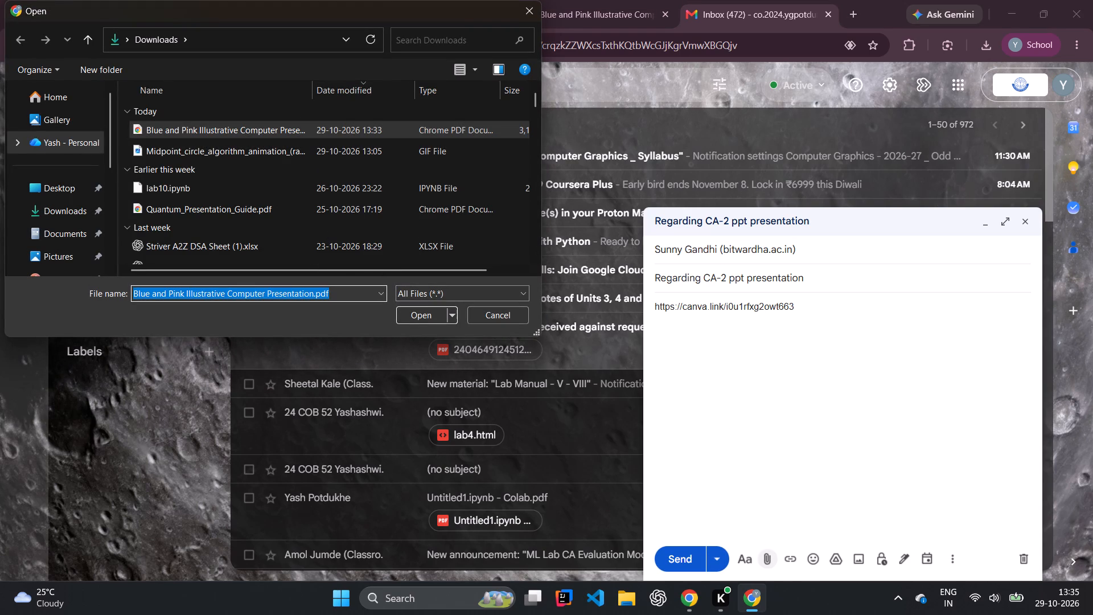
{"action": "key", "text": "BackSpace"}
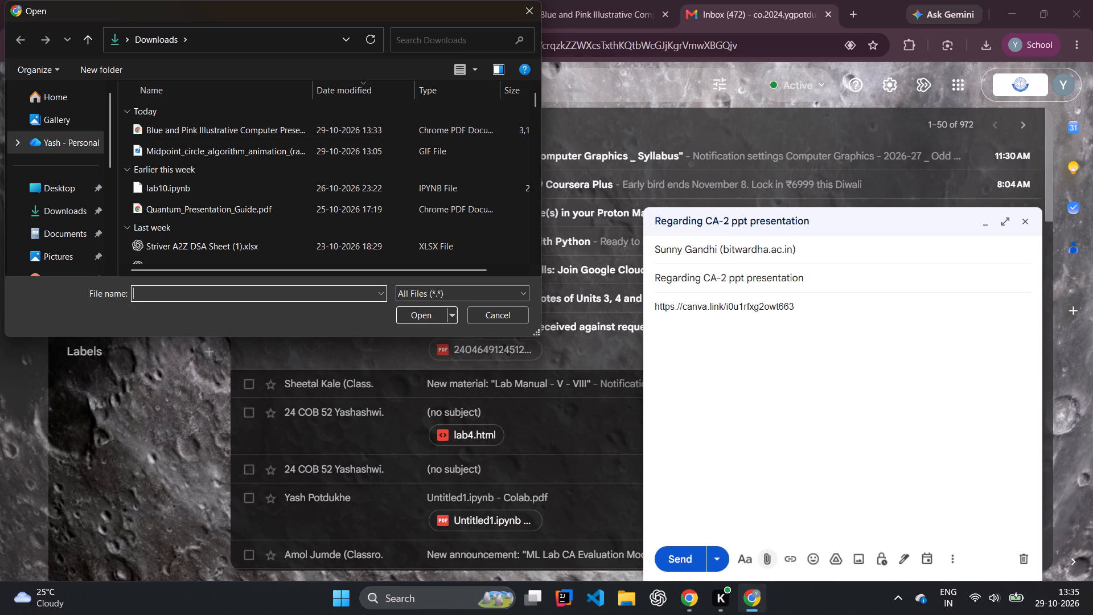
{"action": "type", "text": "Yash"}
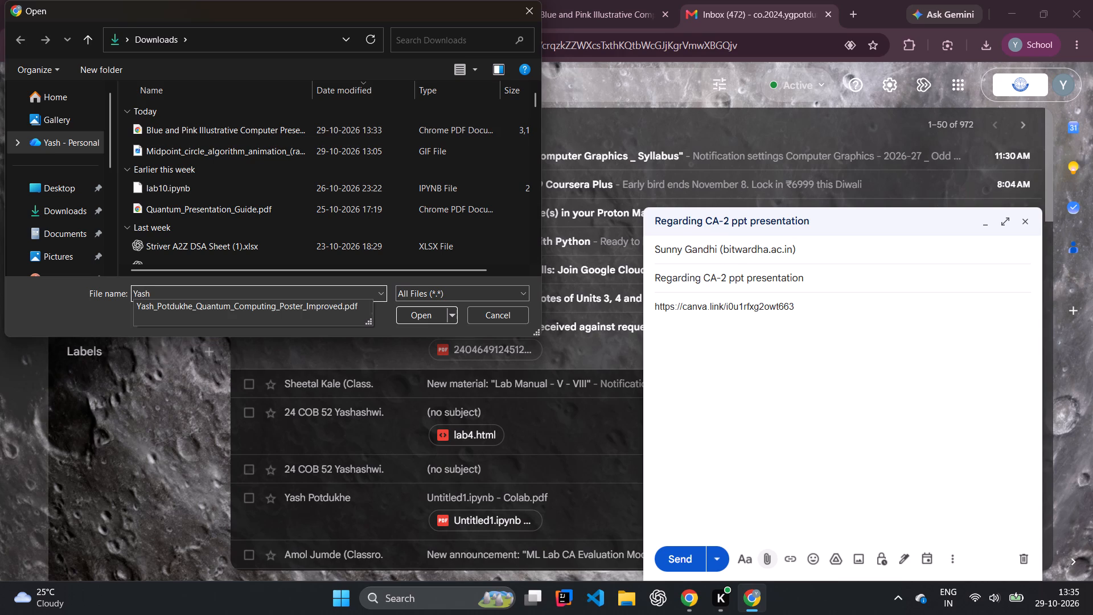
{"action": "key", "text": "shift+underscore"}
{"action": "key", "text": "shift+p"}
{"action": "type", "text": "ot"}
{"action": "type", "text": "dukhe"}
Rename the downloaded "Blue and Pink Illustrative Computer Presentation" PDF to the student's name, joined by an underscore, with the roll number in parentheses.
{"action": "left_click", "coordinate": [256, 132]}
{"action": "right_click", "coordinate": [257, 132]}
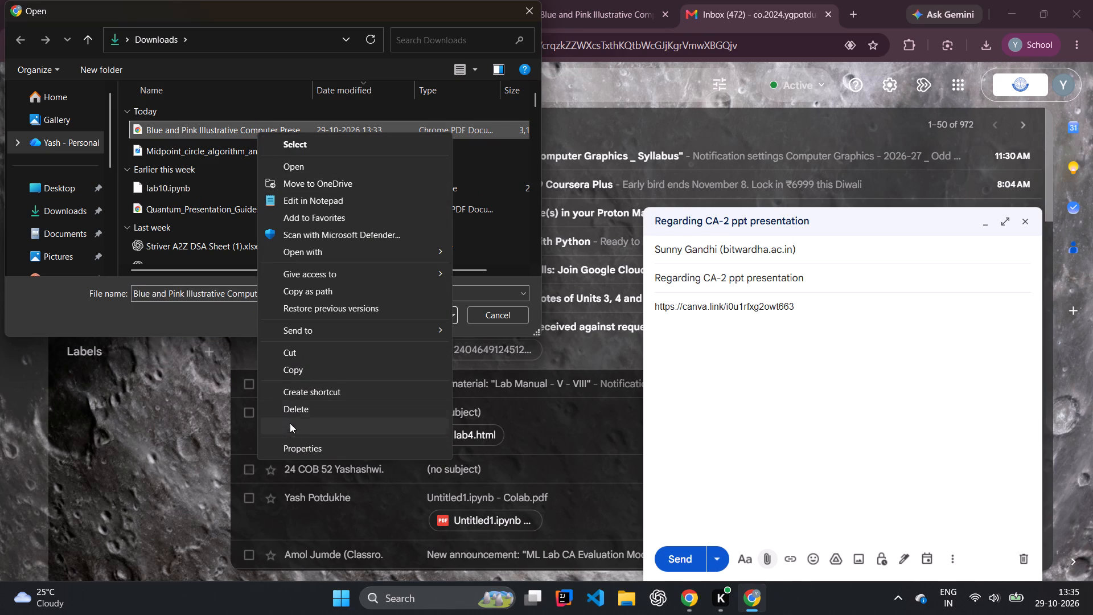
{"action": "left_click", "coordinate": [290, 428]}
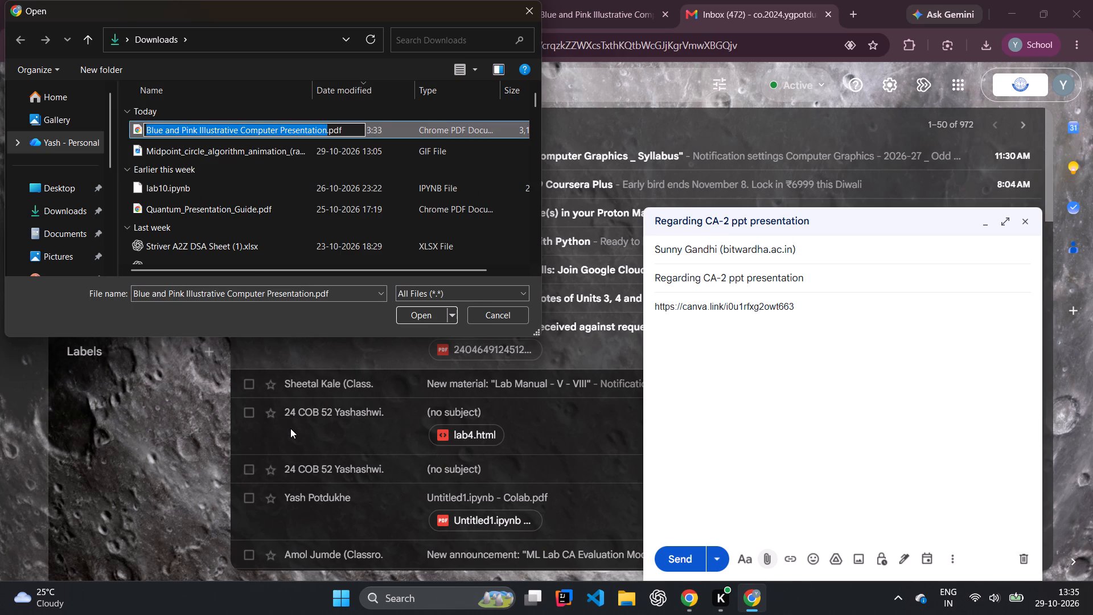
{"action": "key", "text": "BackSpace"}
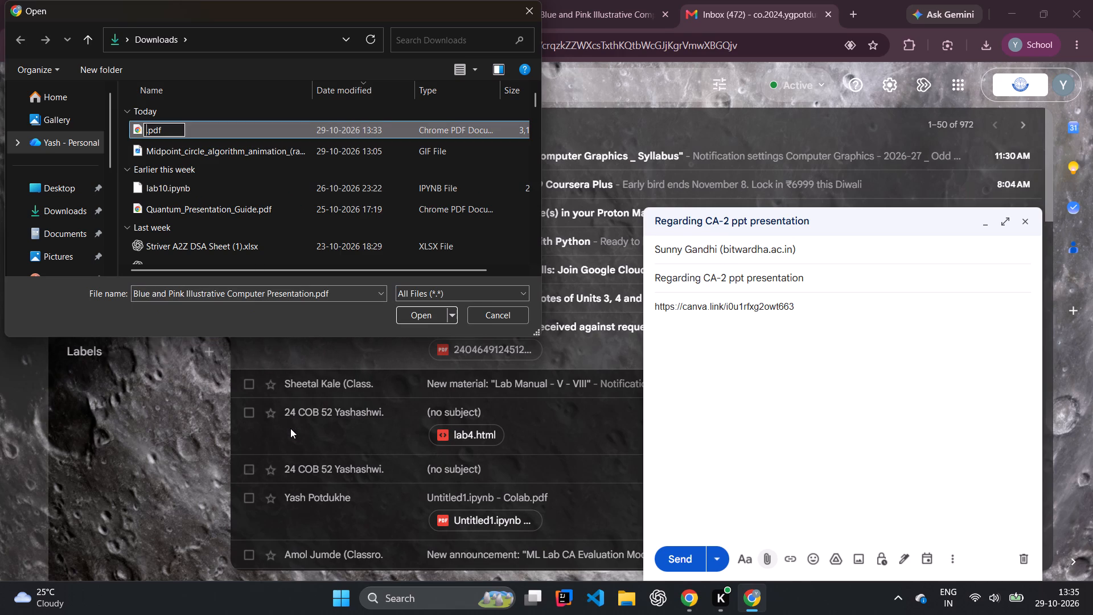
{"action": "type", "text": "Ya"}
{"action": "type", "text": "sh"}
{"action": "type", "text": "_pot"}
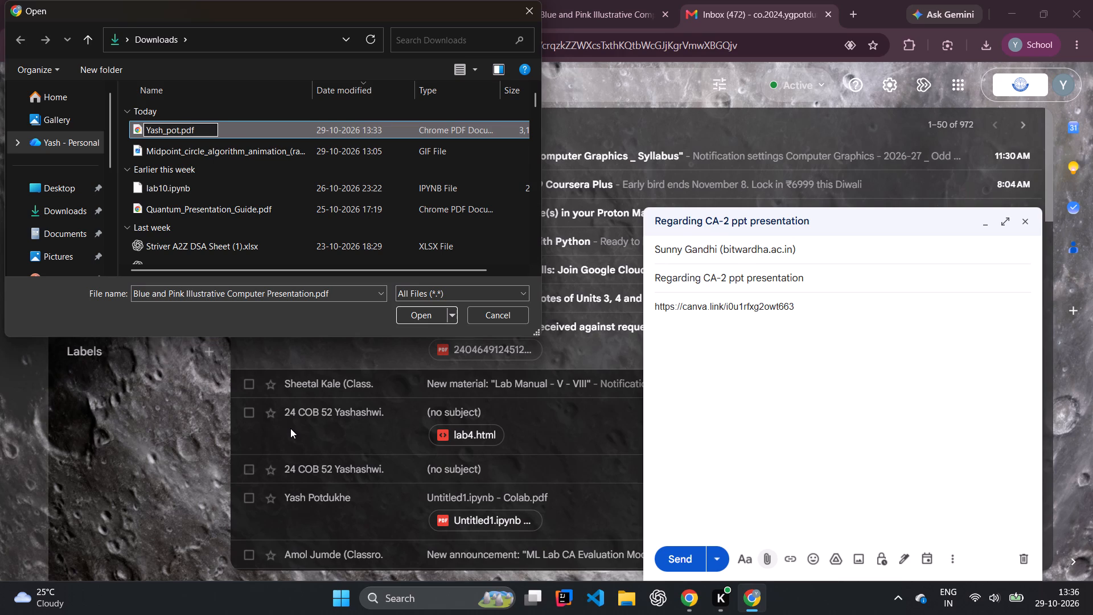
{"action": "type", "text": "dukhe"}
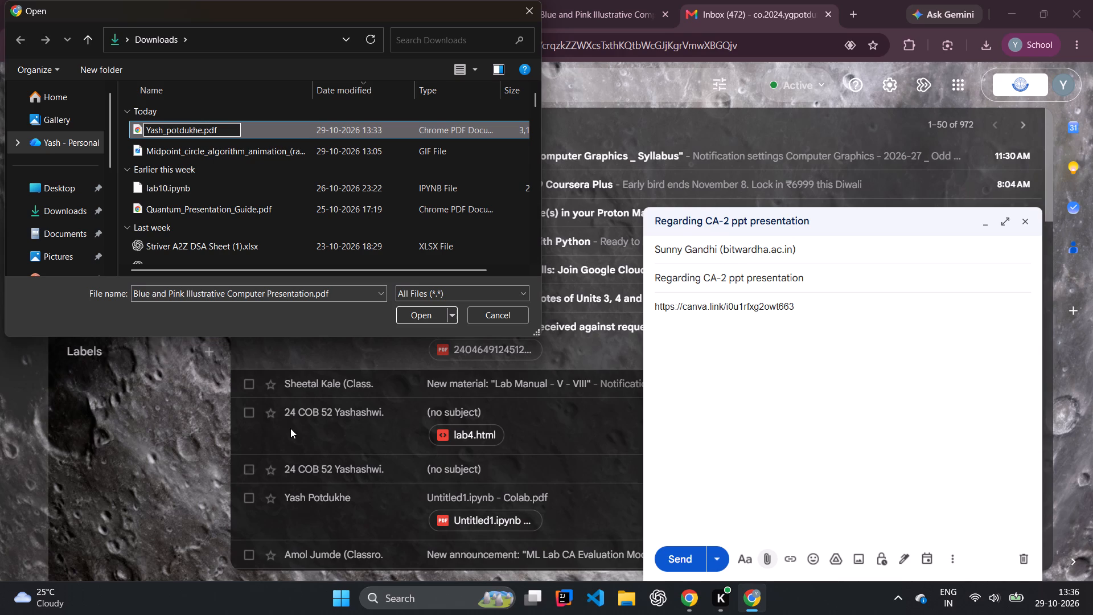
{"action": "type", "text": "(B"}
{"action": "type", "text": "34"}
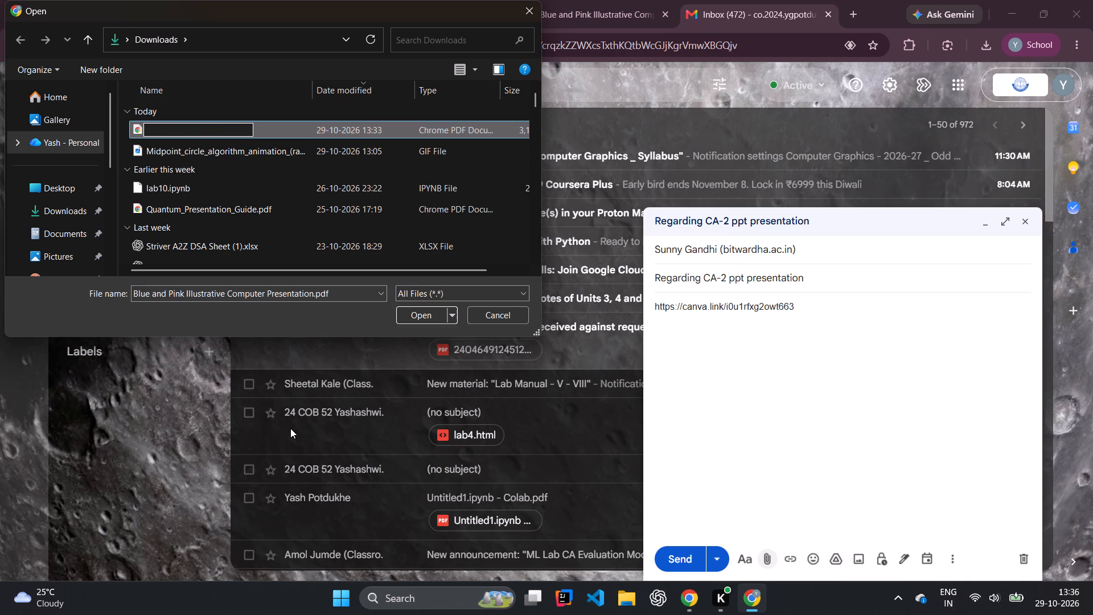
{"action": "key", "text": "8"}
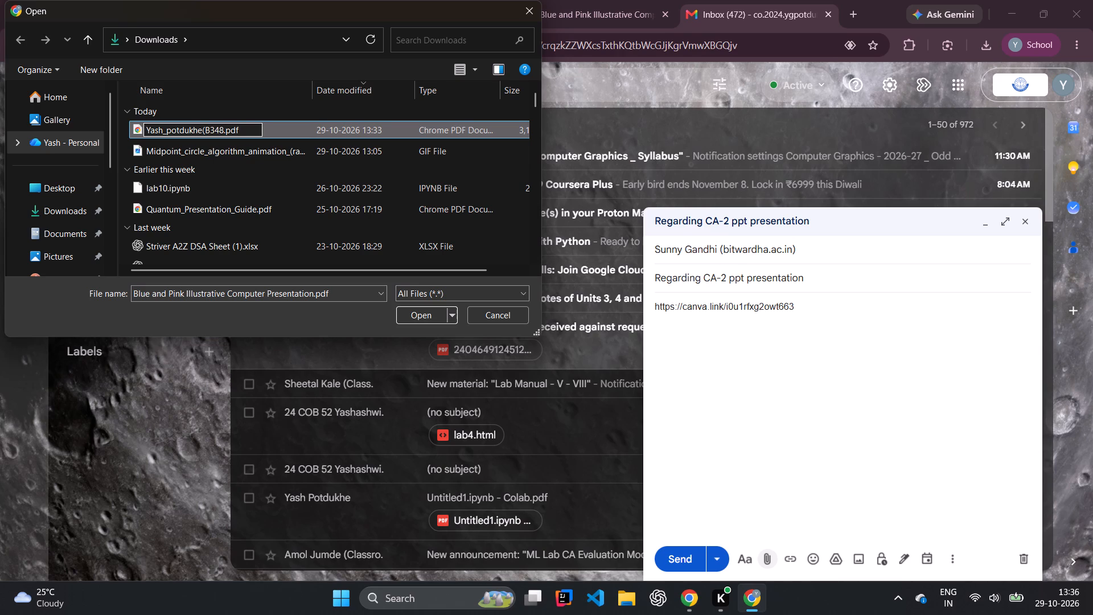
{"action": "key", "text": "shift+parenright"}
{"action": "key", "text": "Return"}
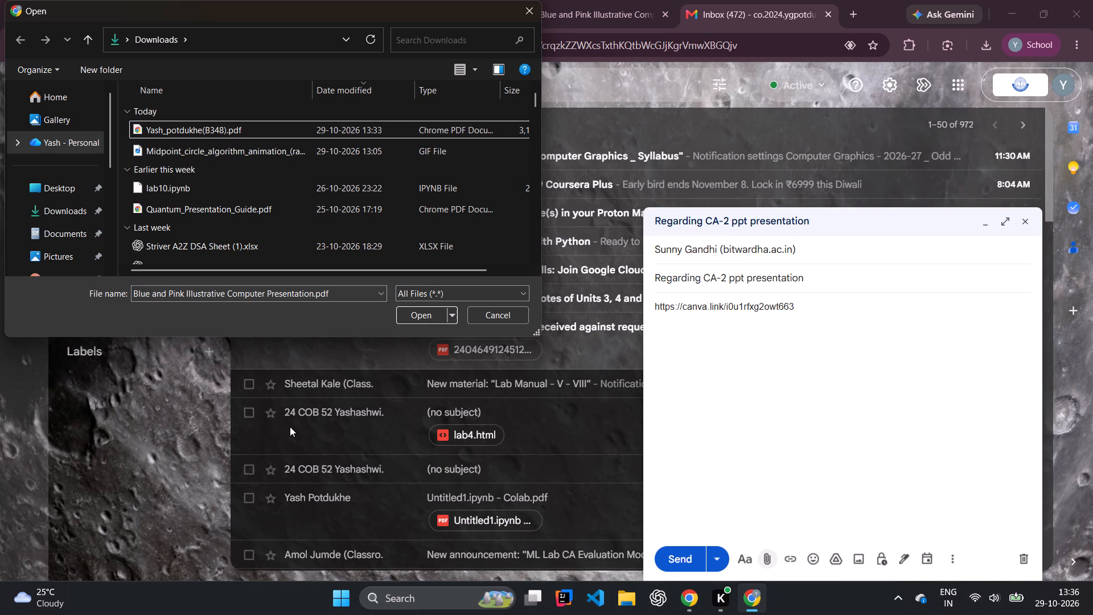
Attach the renamed presentation PDF to the "Regarding CA-2 ppt presentation" email draft.
{"action": "left_click", "coordinate": [229, 131]}
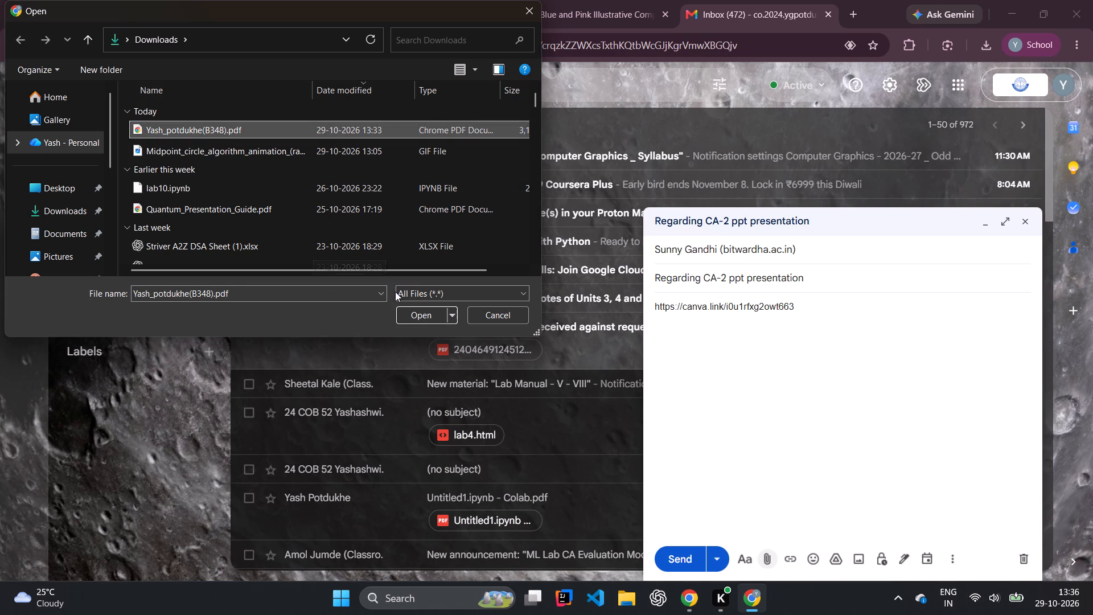
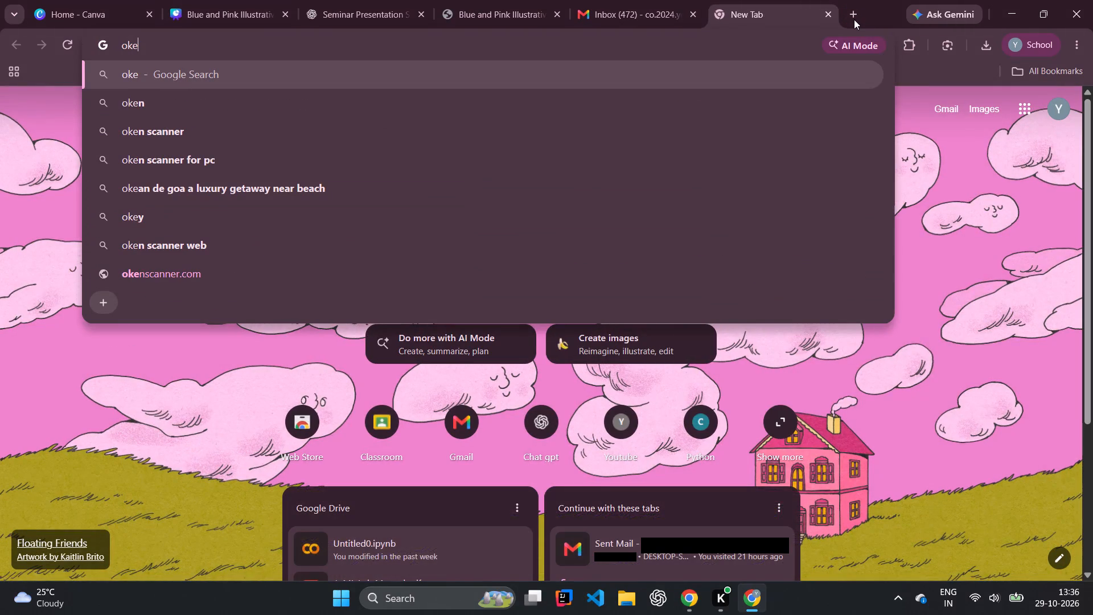
Search Google for "okey or okay" in the new tab.
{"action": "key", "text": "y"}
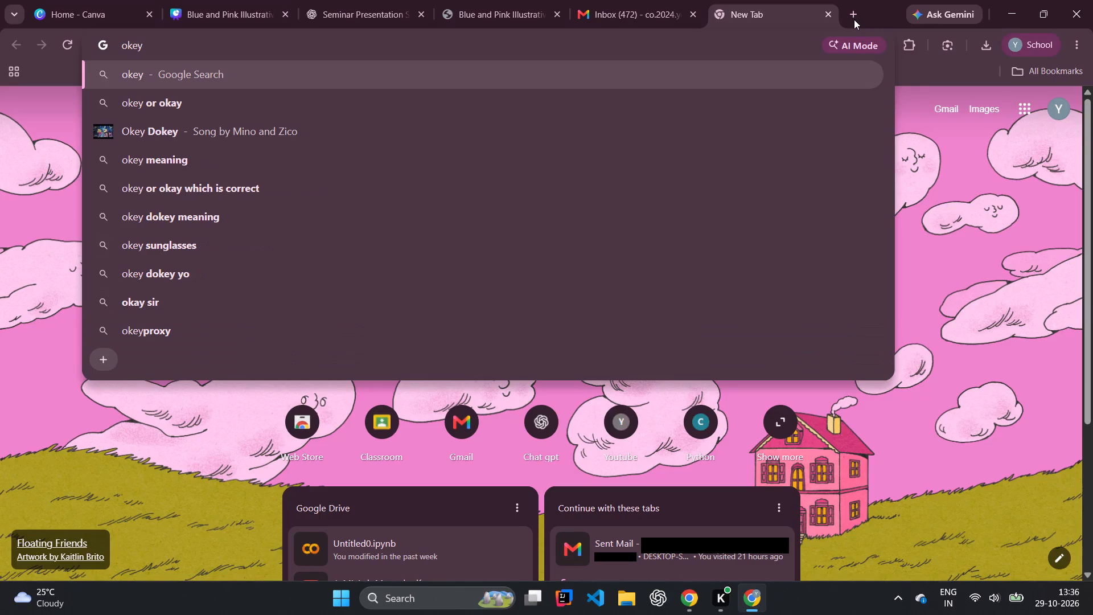
{"action": "left_click", "coordinate": [480, 102]}
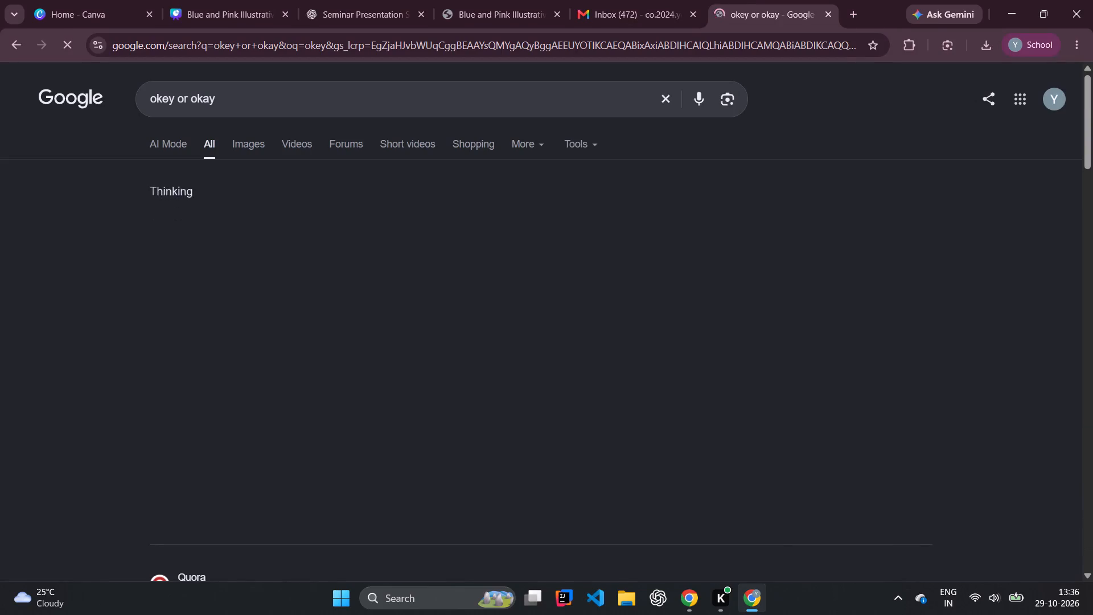
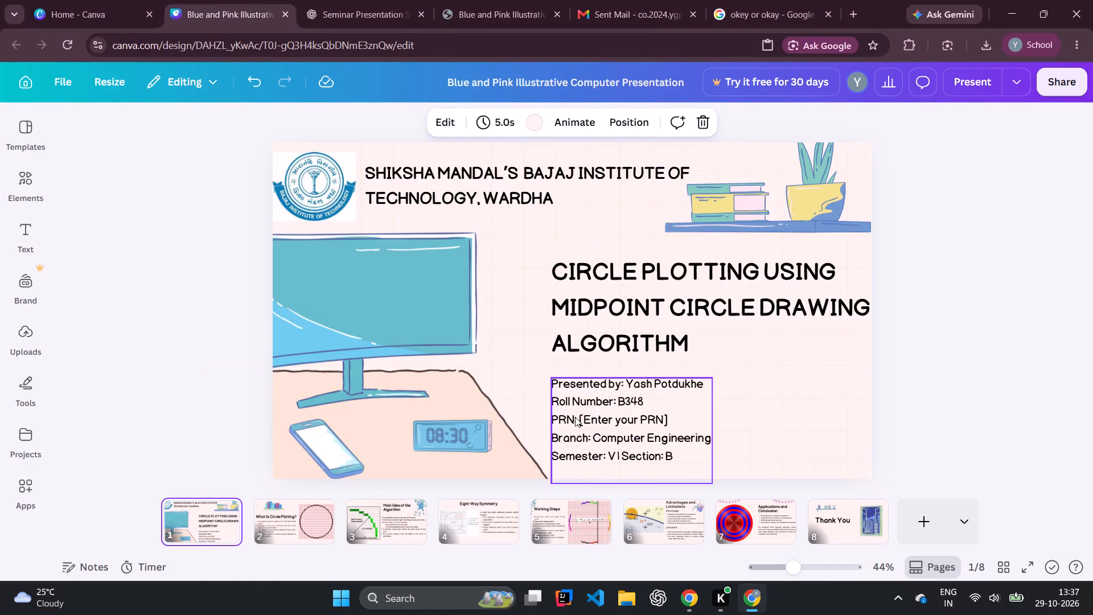
{"action": "left_click", "coordinate": [627, 412]}
{"action": "left_click", "coordinate": [627, 420]}
{"action": "left_click", "coordinate": [627, 420]}
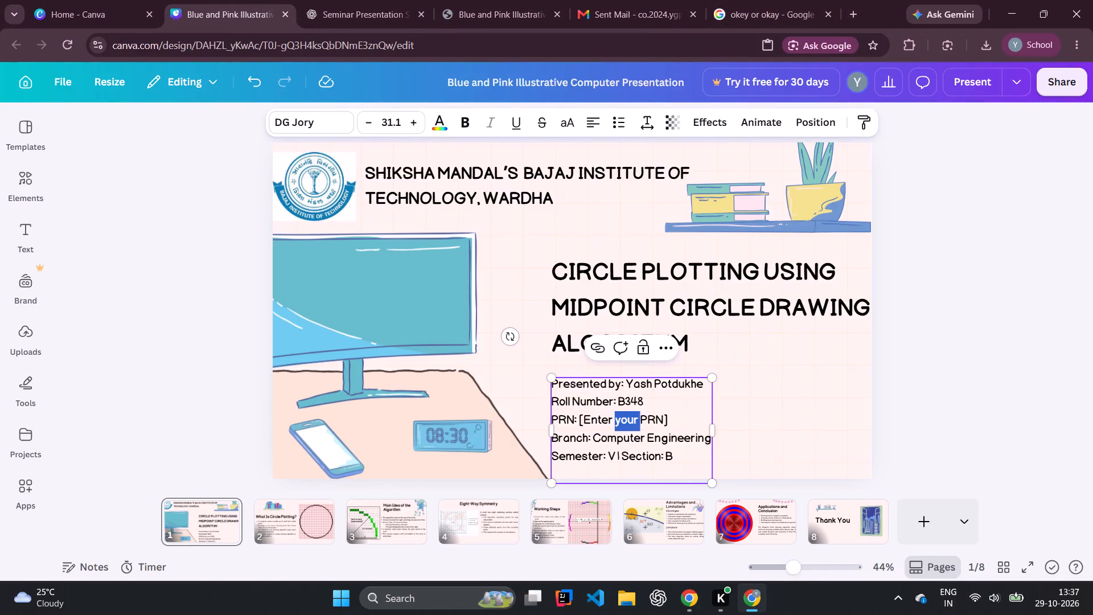
{"action": "left_click", "coordinate": [636, 423]}
{"action": "left_click", "coordinate": [662, 423]}
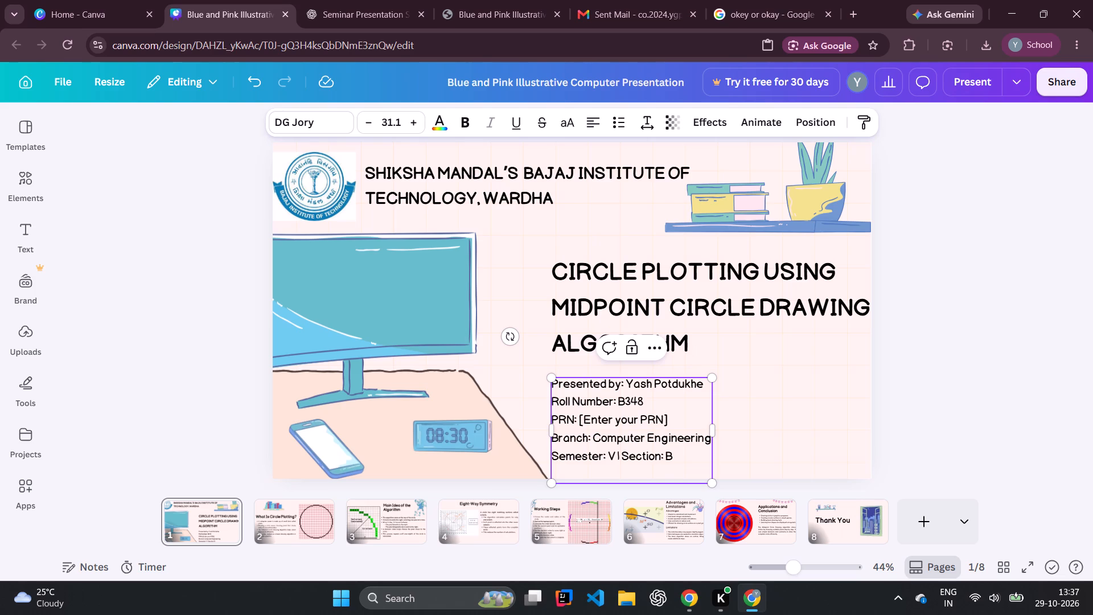
{"action": "key", "text": "BackSpace"}
{"action": "key", "text": "BackSpace"}
{"action": "key", "text": "BackSpace"}
{"action": "key", "text": "BackSpace"}
{"action": "key", "text": "BackSpace"}
{"action": "key", "text": "BackSpace"}
{"action": "key", "text": "BackSpace"}
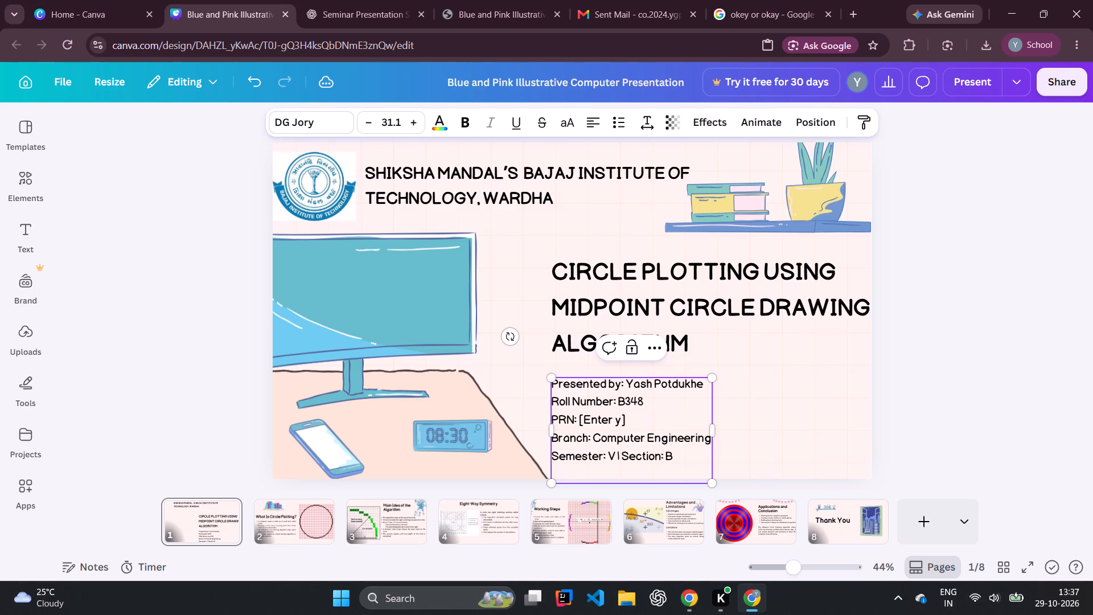
{"action": "key", "text": "BackSpace"}
{"action": "key", "text": "BackSpace"}
{"action": "key", "text": "BackSpace"}
{"action": "key", "text": "BackSpace"}
{"action": "key", "text": "BackSpace"}
{"action": "key", "text": "BackSpace"}
{"action": "key", "text": "BackSpace"}
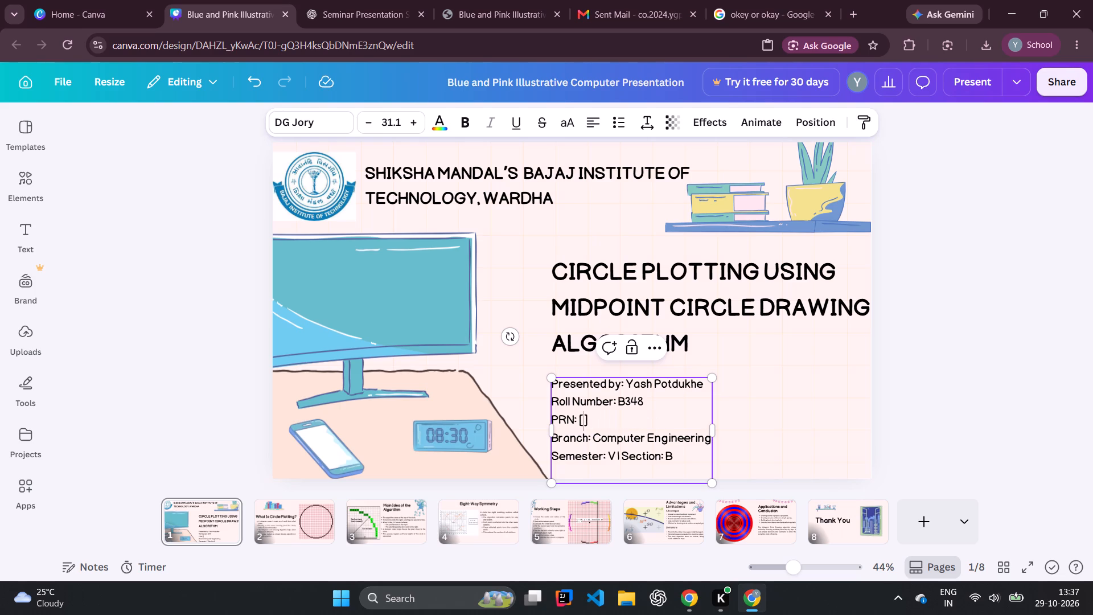
{"action": "key", "text": "Right"}
{"action": "key", "text": "BackSpace"}
{"action": "key", "text": "BackSpace"}
Fill in the student's PRN on the PRN line of the title page's presenter details.
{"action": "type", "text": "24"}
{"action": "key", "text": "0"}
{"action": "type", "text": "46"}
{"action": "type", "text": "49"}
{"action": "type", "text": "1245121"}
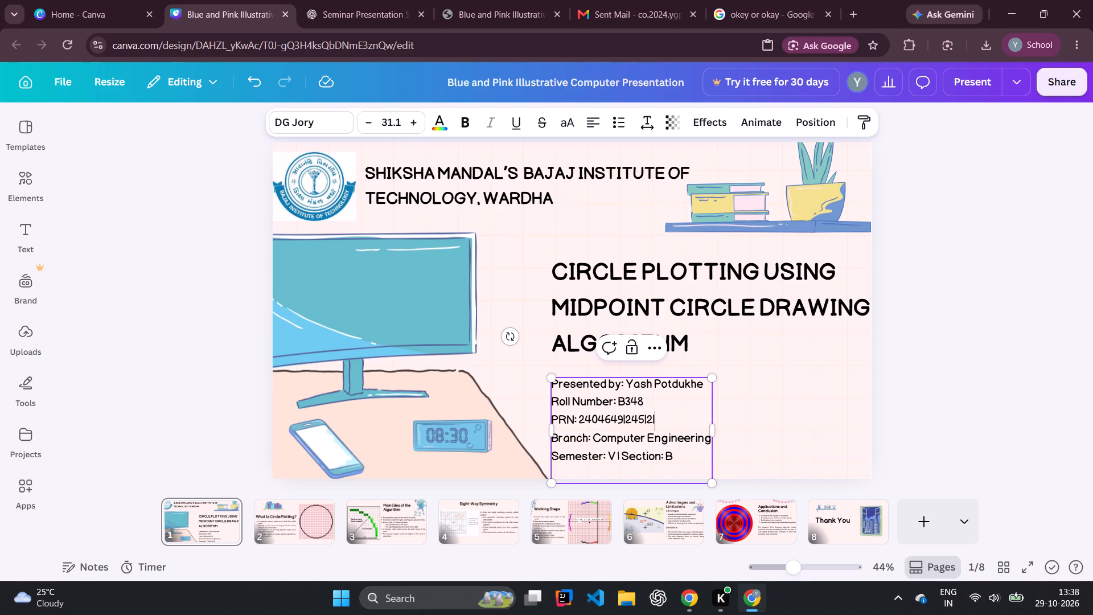
{"action": "left_click", "coordinate": [939, 380]}
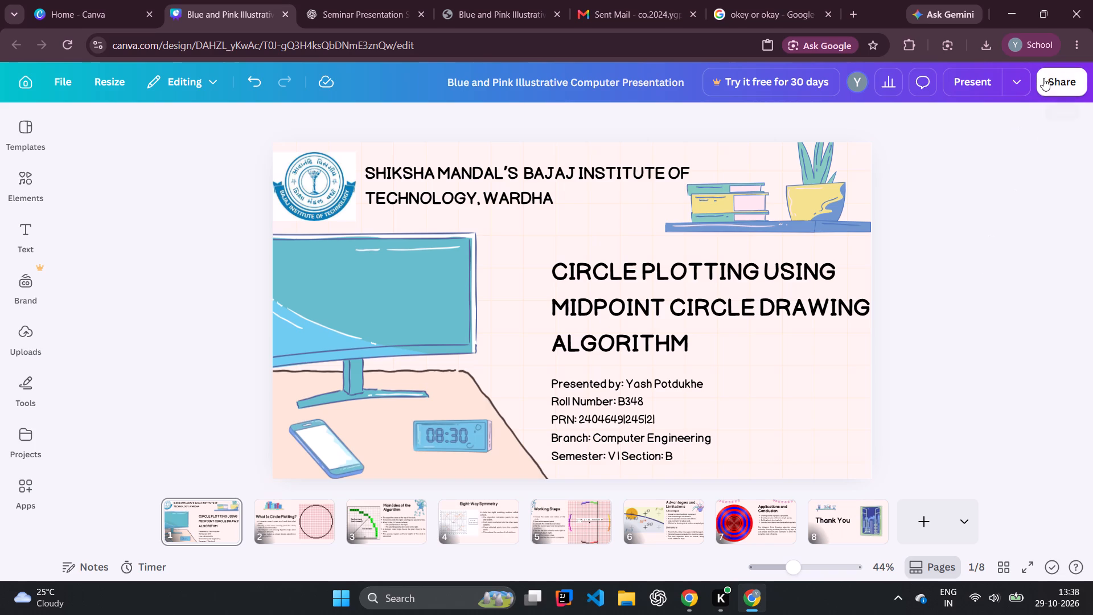
Present the design full screen from the title page and check each slide's text and diagrams through to the Thank You page.
{"action": "left_click", "coordinate": [1043, 78]}
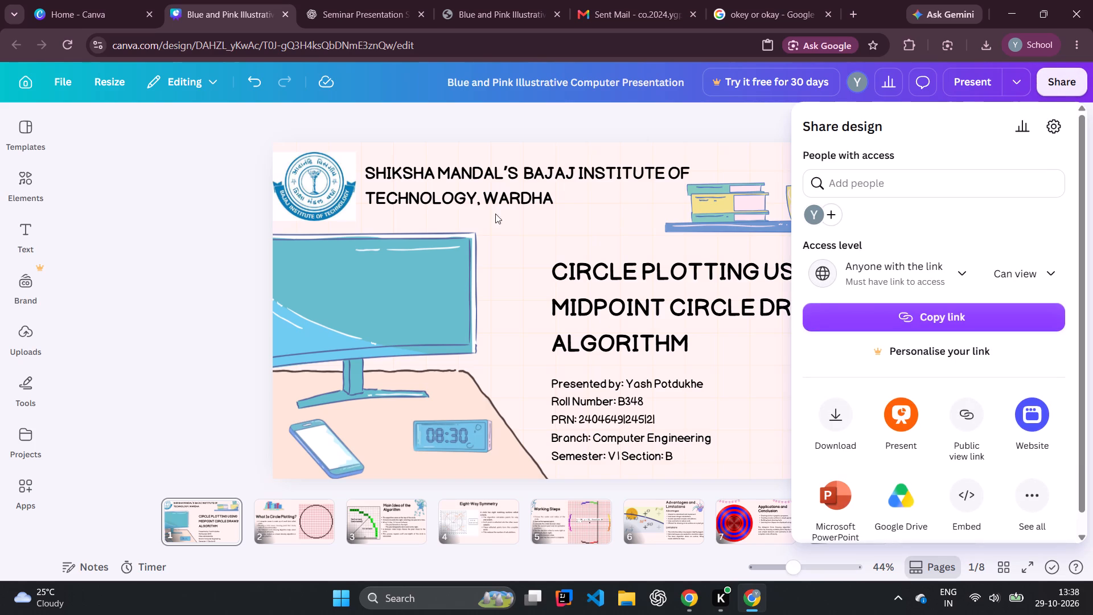
{"action": "left_click", "coordinate": [200, 235]}
{"action": "left_click", "coordinate": [983, 87]}
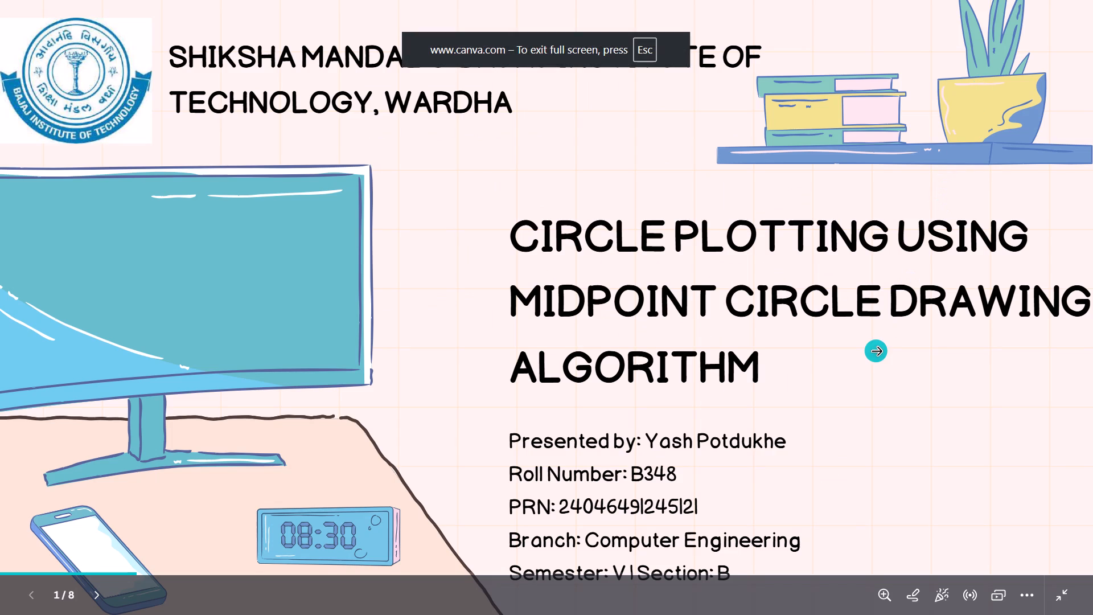
{"action": "left_click", "coordinate": [987, 314]}
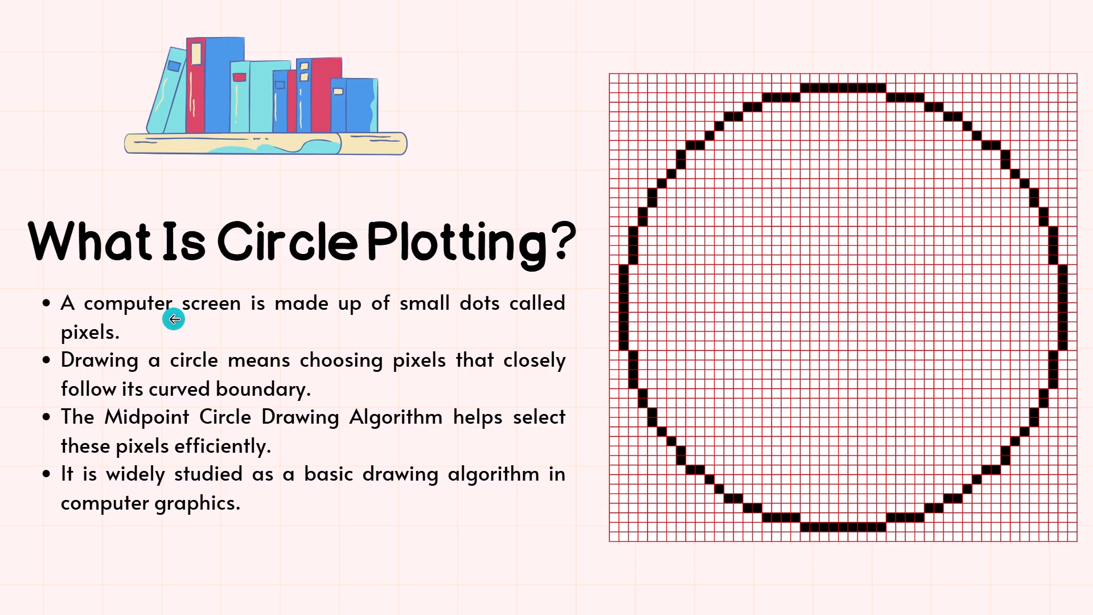
{"action": "left_click", "coordinate": [999, 305]}
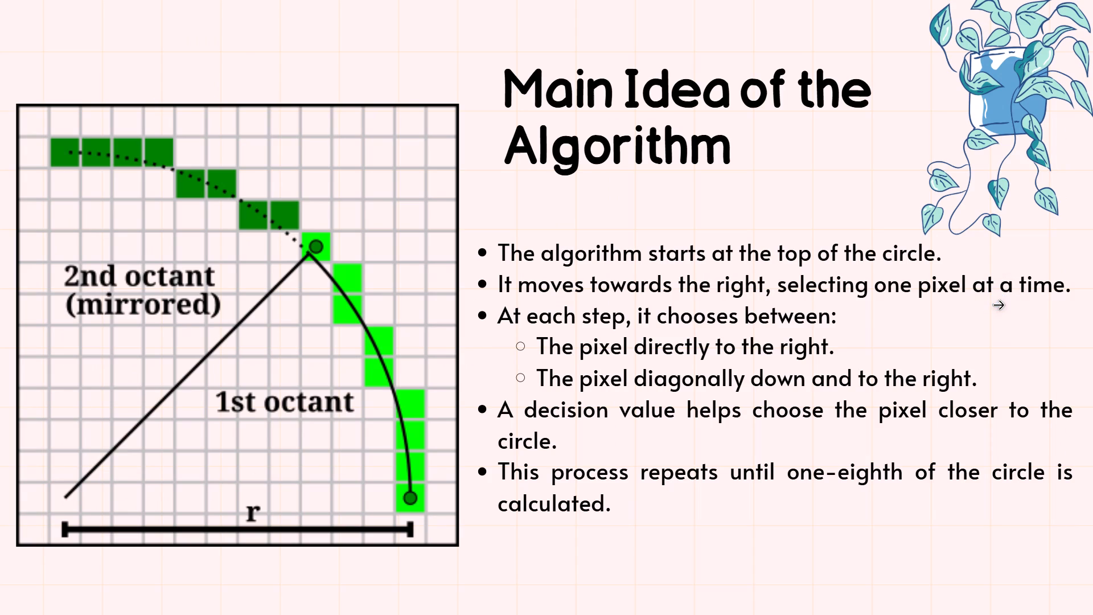
{"action": "left_click", "coordinate": [998, 305]}
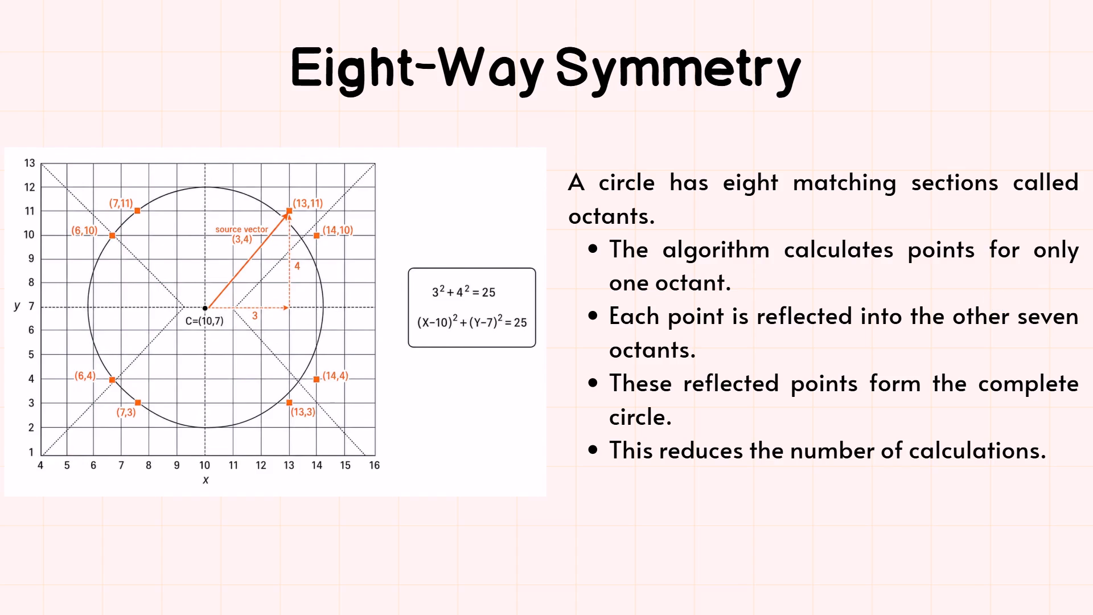
{"action": "left_click", "coordinate": [981, 310]}
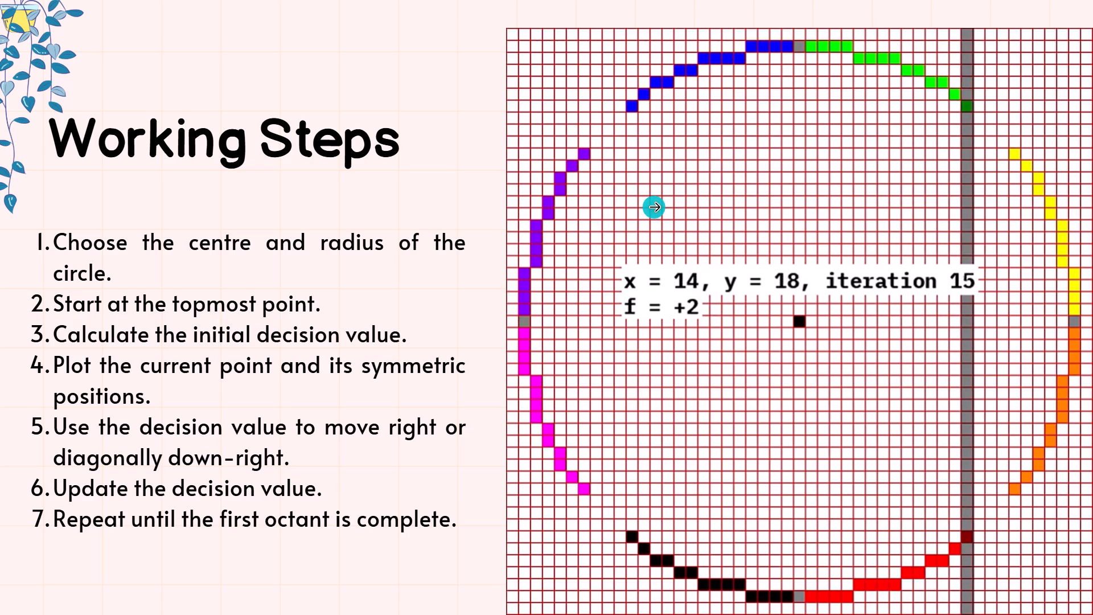
{"action": "left_click", "coordinate": [950, 300]}
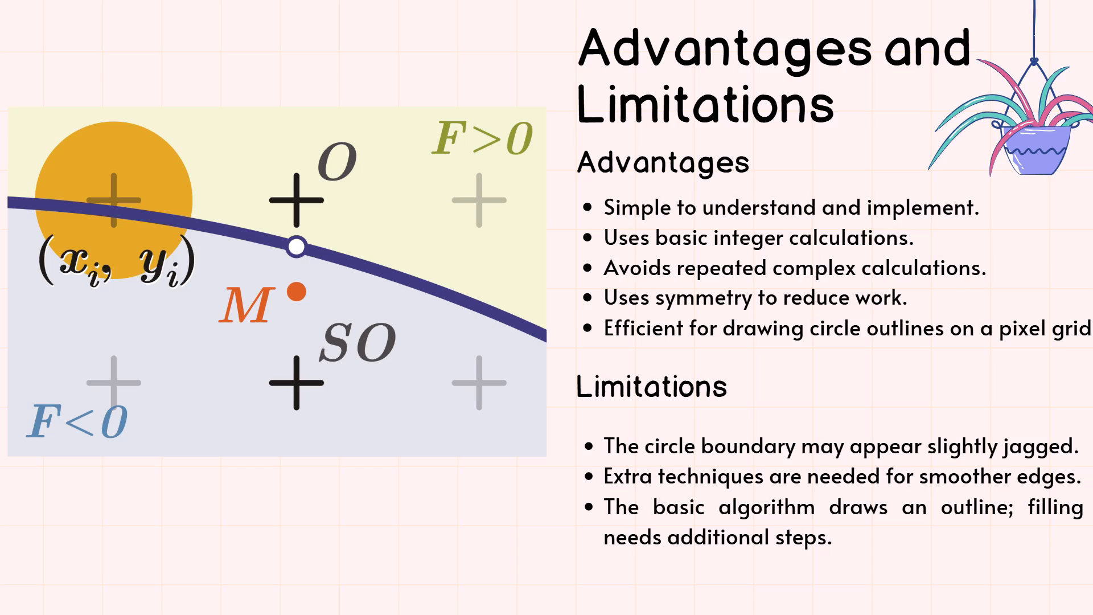
{"action": "left_click", "coordinate": [960, 296]}
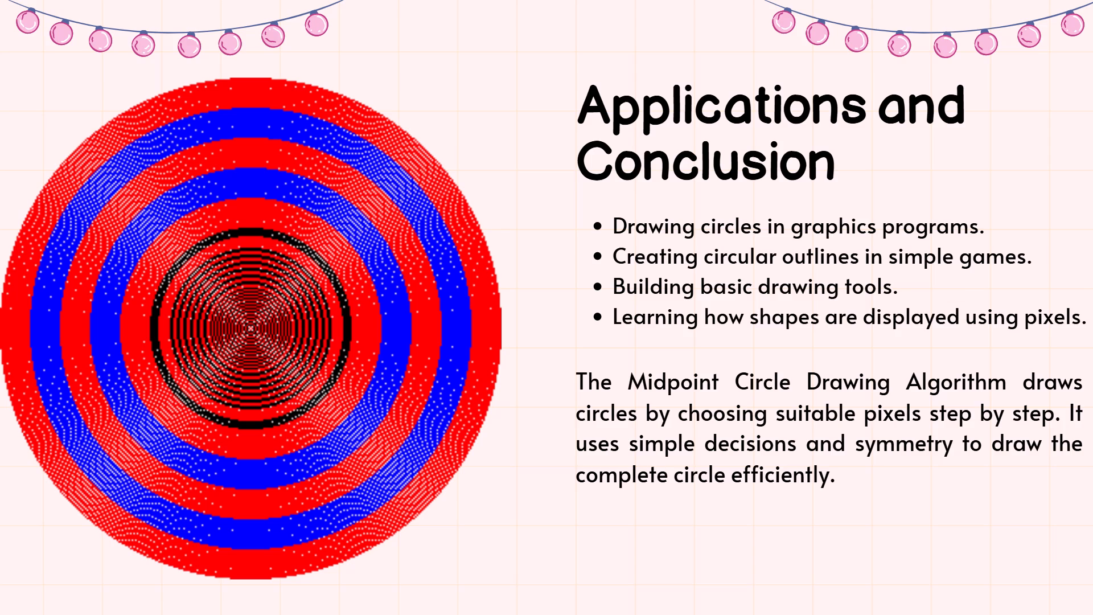
{"action": "left_click", "coordinate": [950, 292]}
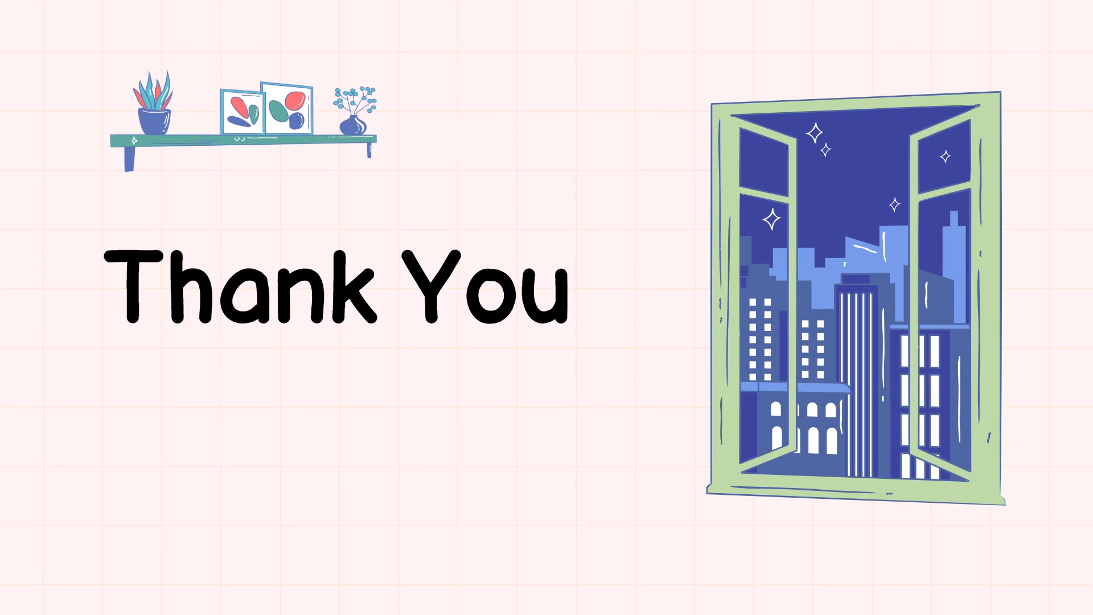
Go back through the slides from Thank You to the title page, rechecking their content, and leave the full-screen presentation.
{"action": "left_click", "coordinate": [62, 321]}
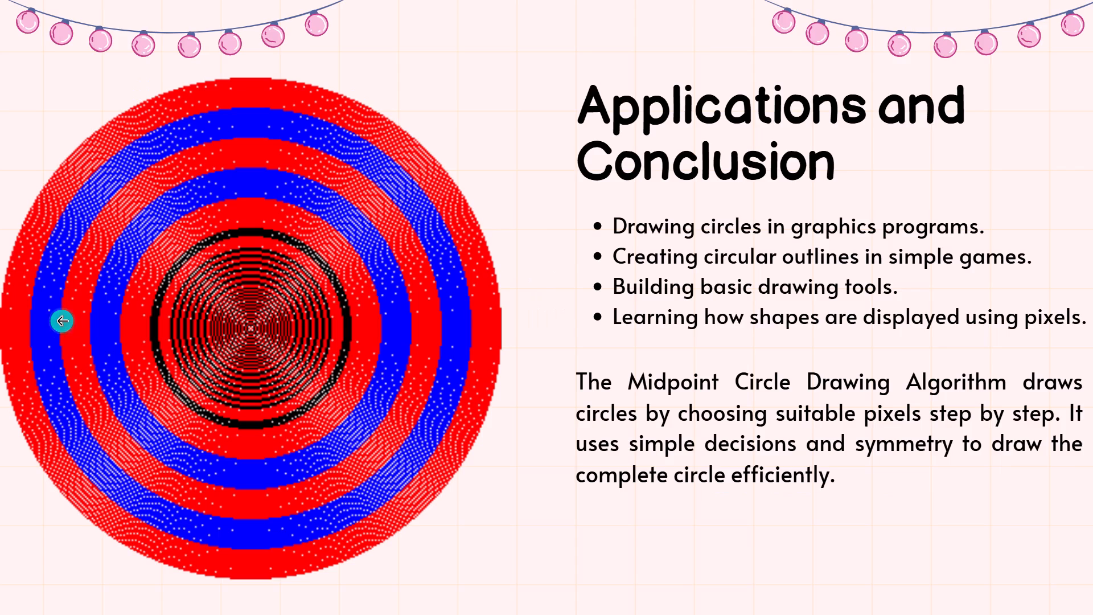
{"action": "left_click", "coordinate": [62, 321]}
{"action": "left_click", "coordinate": [63, 321]}
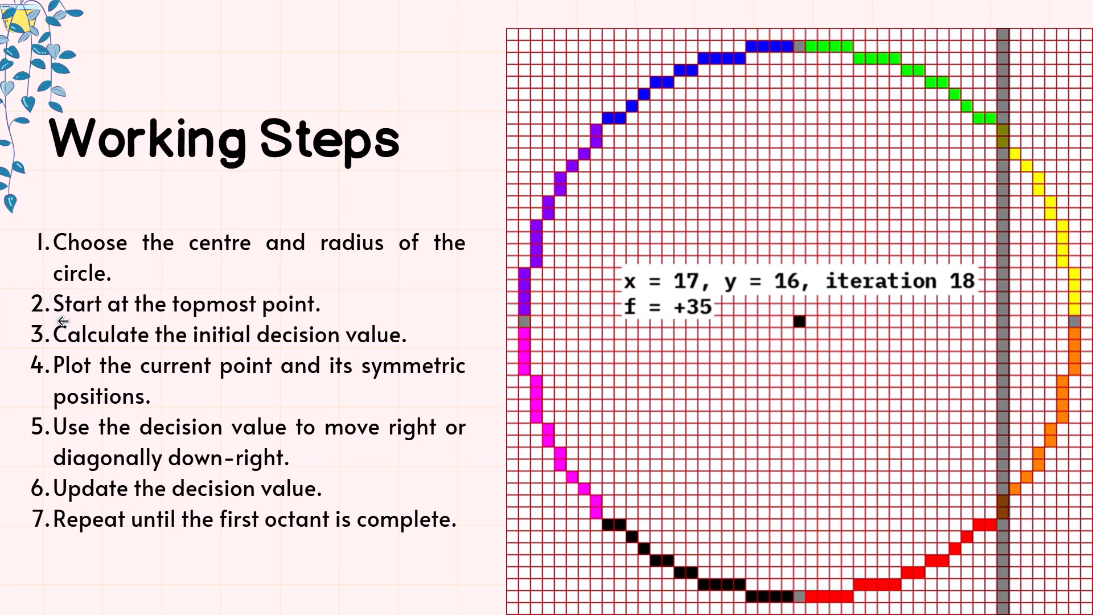
{"action": "left_click", "coordinate": [64, 320]}
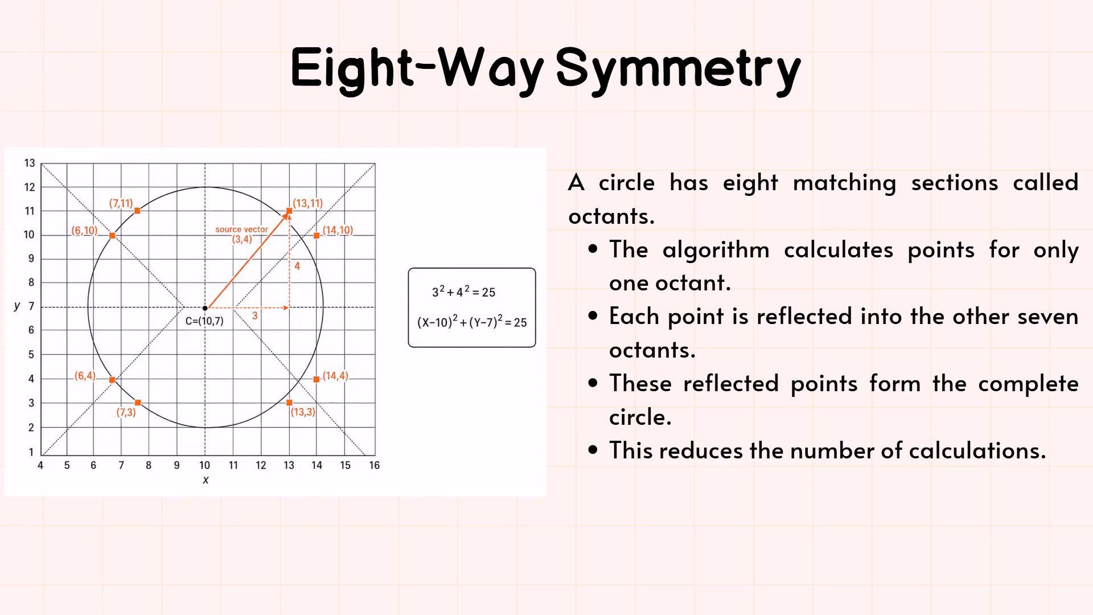
{"action": "left_click", "coordinate": [64, 320]}
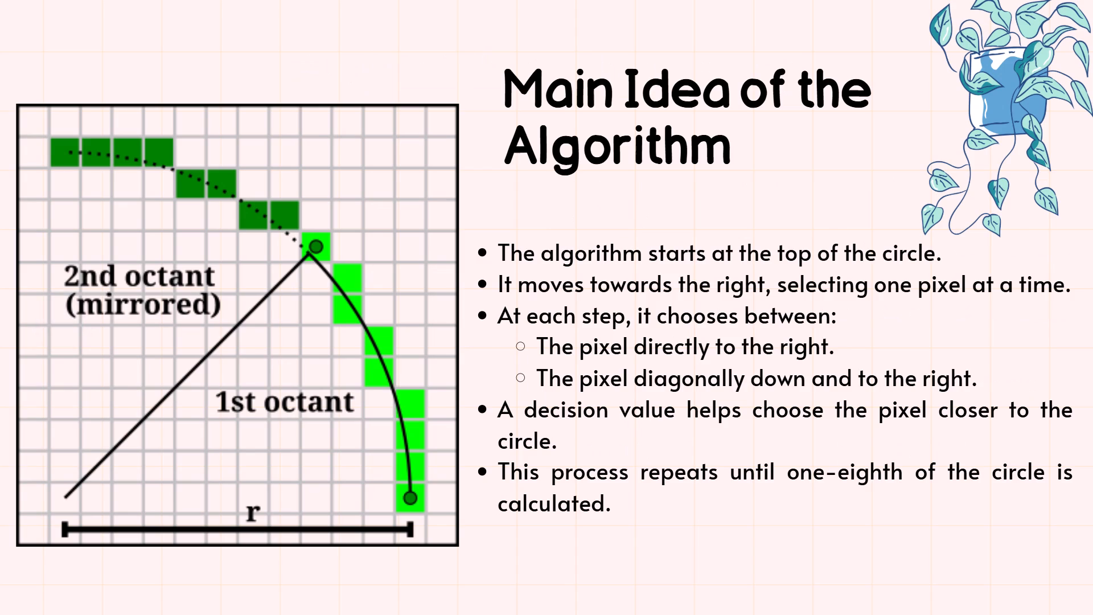
{"action": "left_click", "coordinate": [64, 320]}
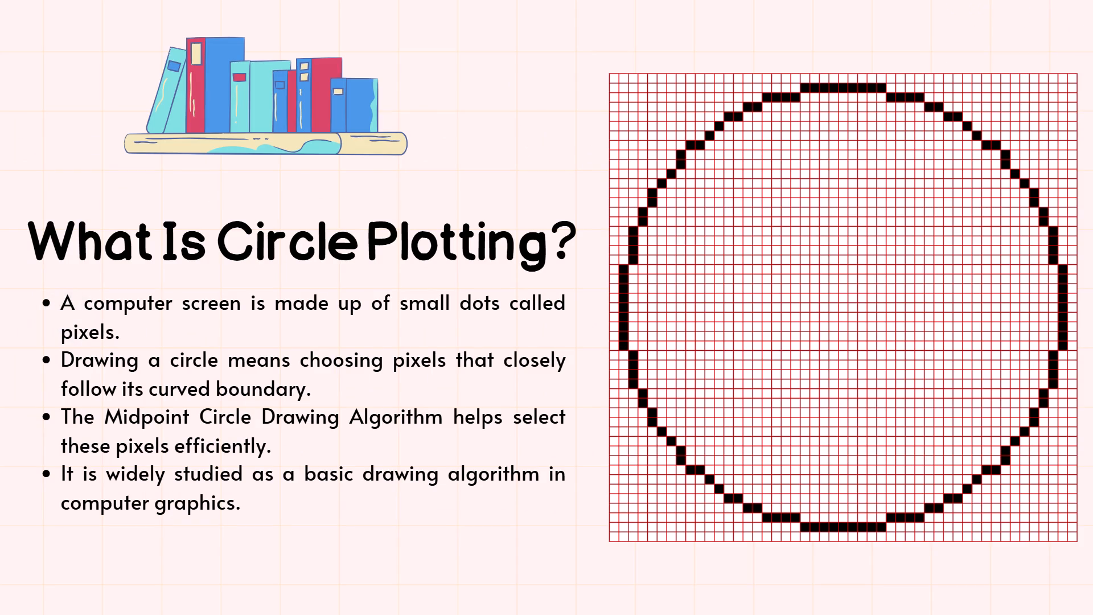
{"action": "left_click", "coordinate": [64, 320]}
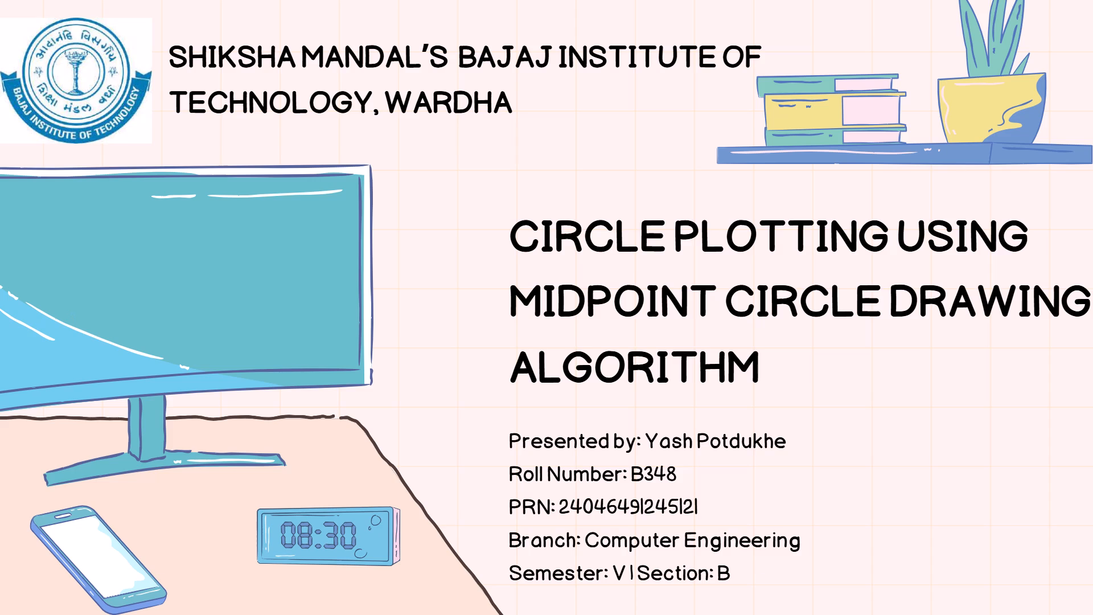
{"action": "key", "text": "Escape"}
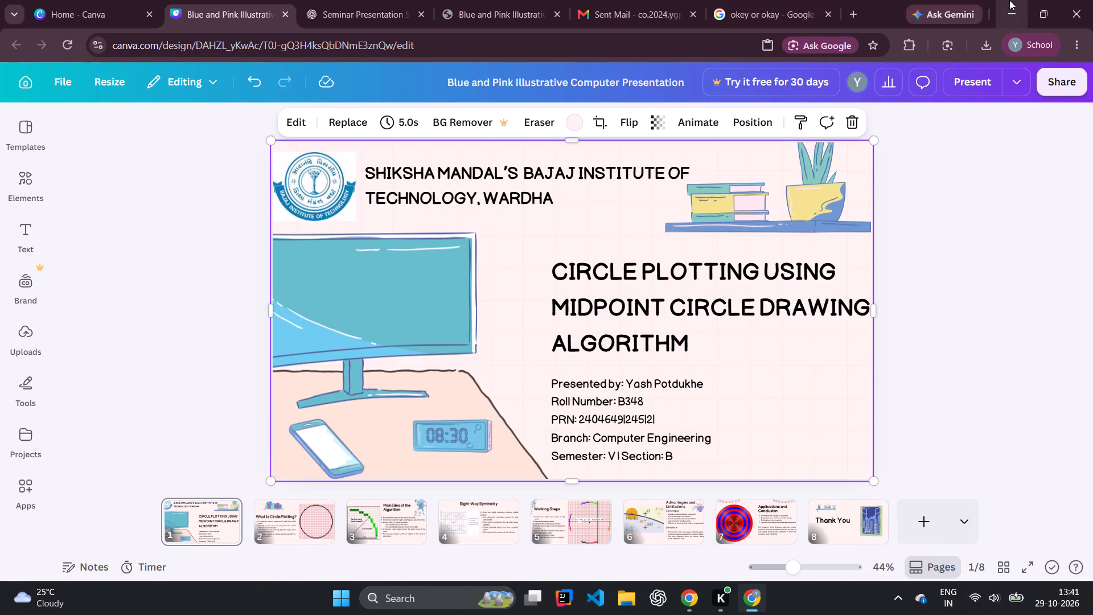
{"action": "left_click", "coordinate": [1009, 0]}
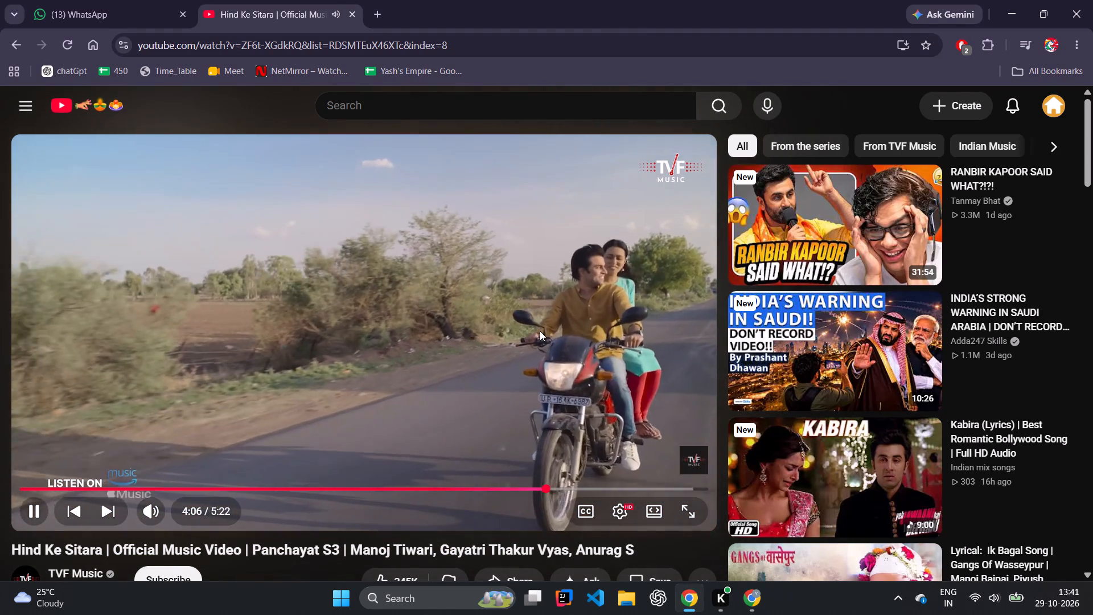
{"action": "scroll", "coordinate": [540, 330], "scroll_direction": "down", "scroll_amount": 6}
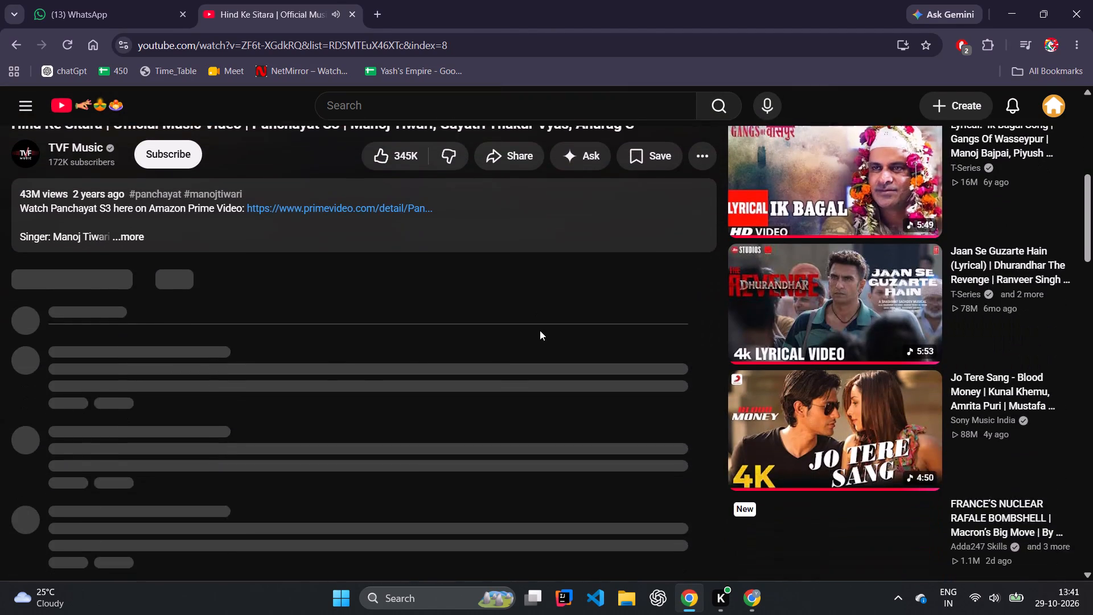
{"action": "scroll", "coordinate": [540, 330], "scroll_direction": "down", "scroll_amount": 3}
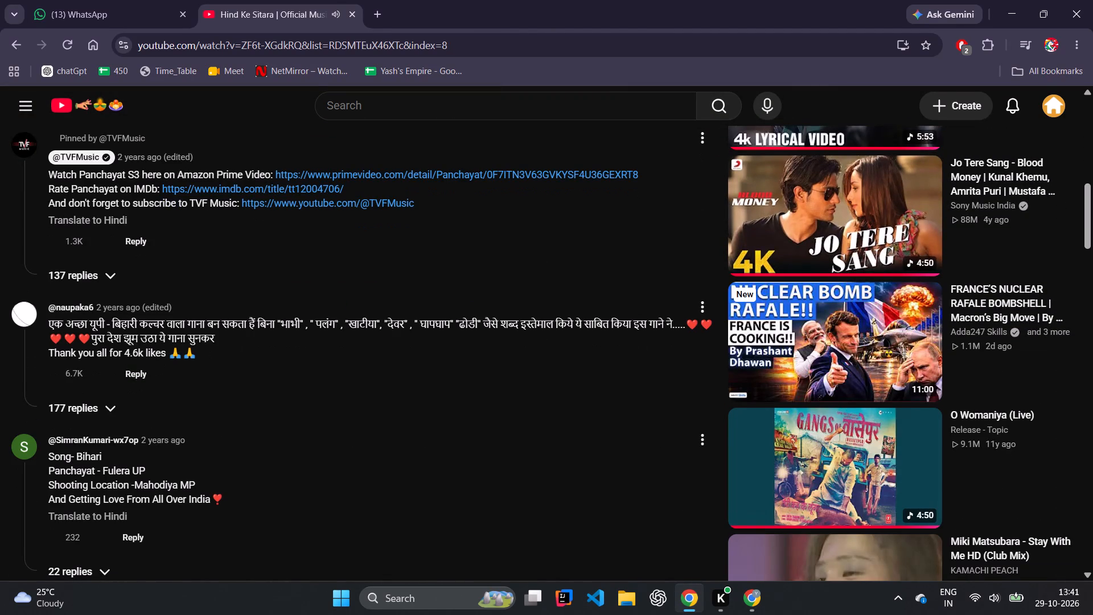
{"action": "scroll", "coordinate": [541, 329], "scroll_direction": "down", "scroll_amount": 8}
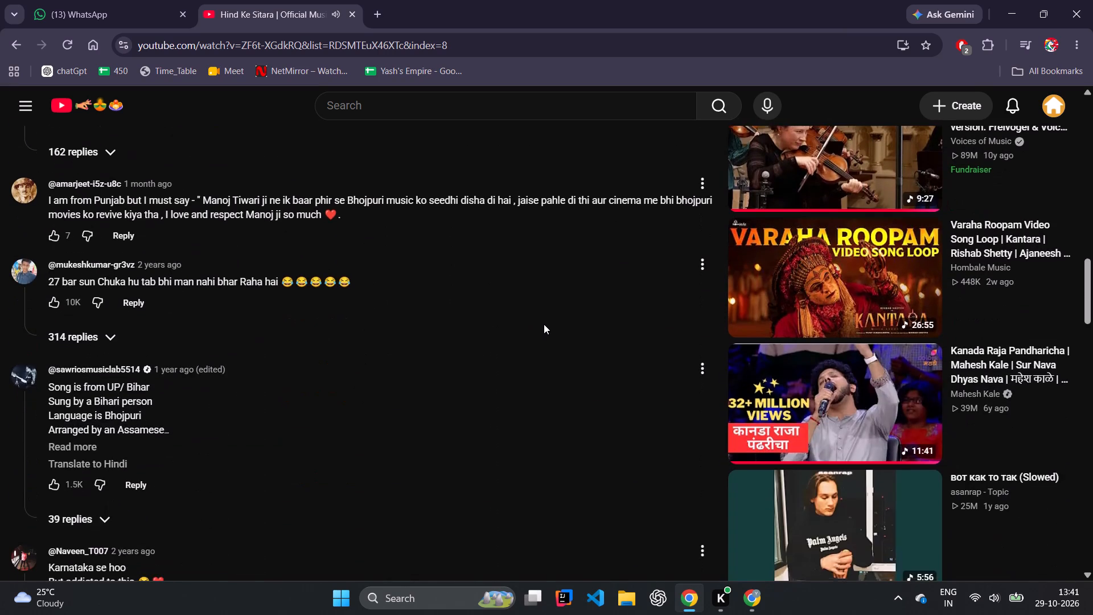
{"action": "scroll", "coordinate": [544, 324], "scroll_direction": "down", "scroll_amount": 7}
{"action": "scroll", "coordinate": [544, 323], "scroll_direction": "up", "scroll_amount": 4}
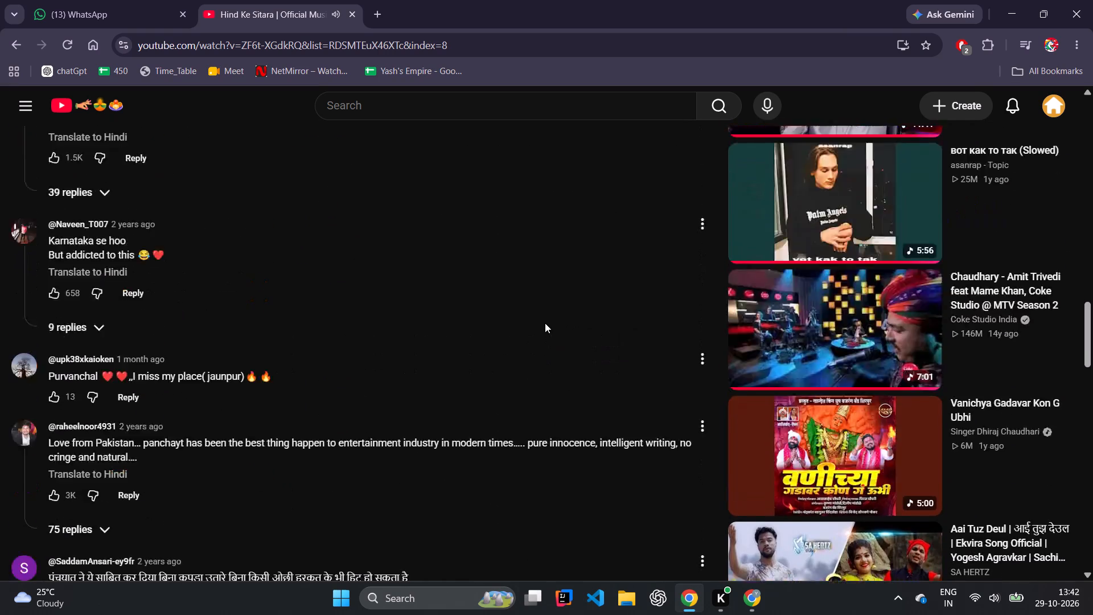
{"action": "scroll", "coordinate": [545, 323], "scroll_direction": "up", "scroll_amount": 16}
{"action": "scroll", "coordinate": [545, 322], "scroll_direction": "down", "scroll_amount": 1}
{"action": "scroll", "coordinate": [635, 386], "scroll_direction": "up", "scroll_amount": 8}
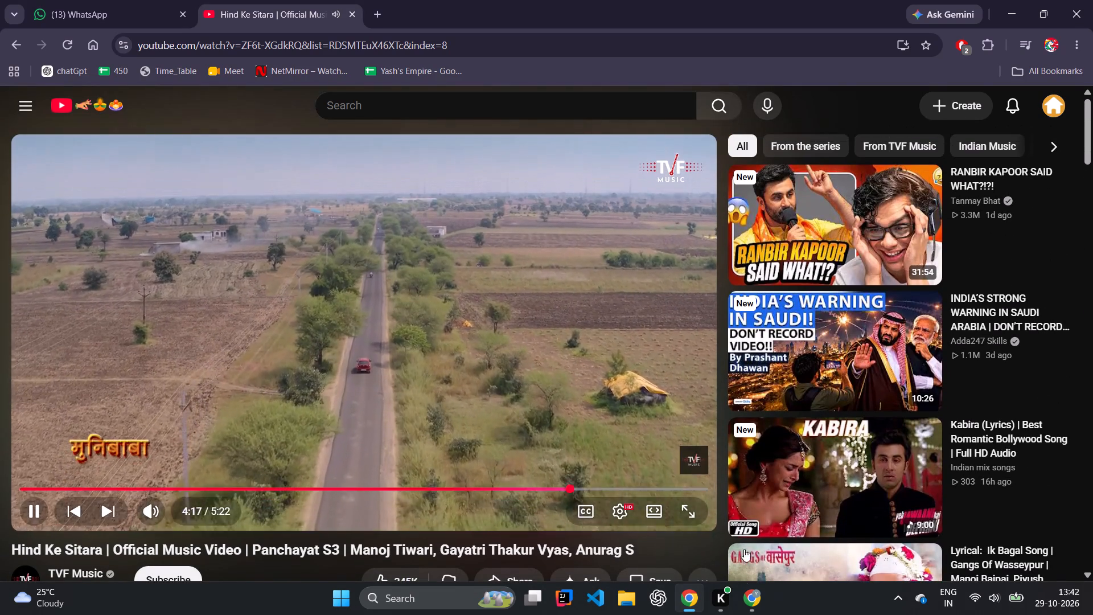